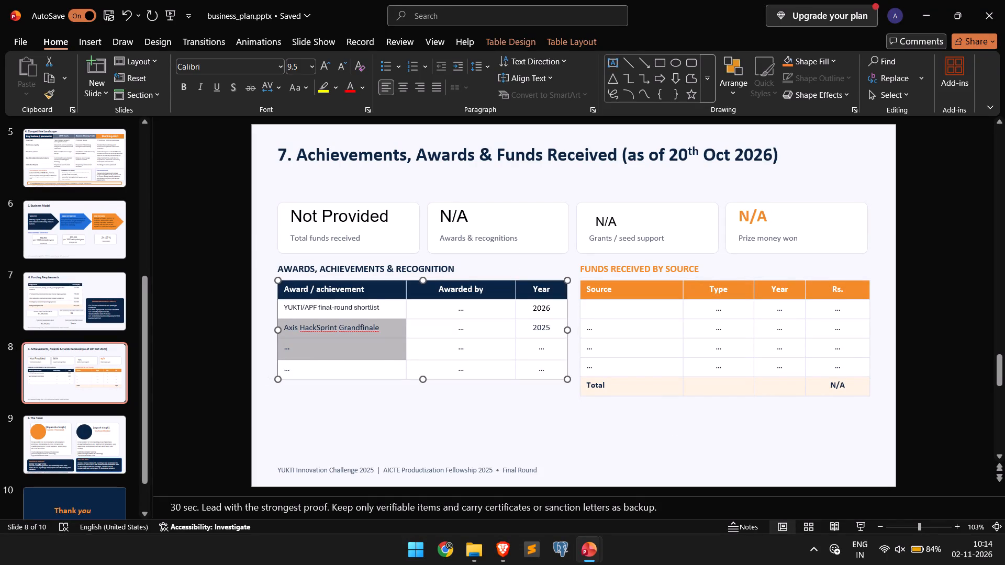
Clear the remaining placeholder dots from the Source column of the Funds Received by Source table.
left_click(669, 432)
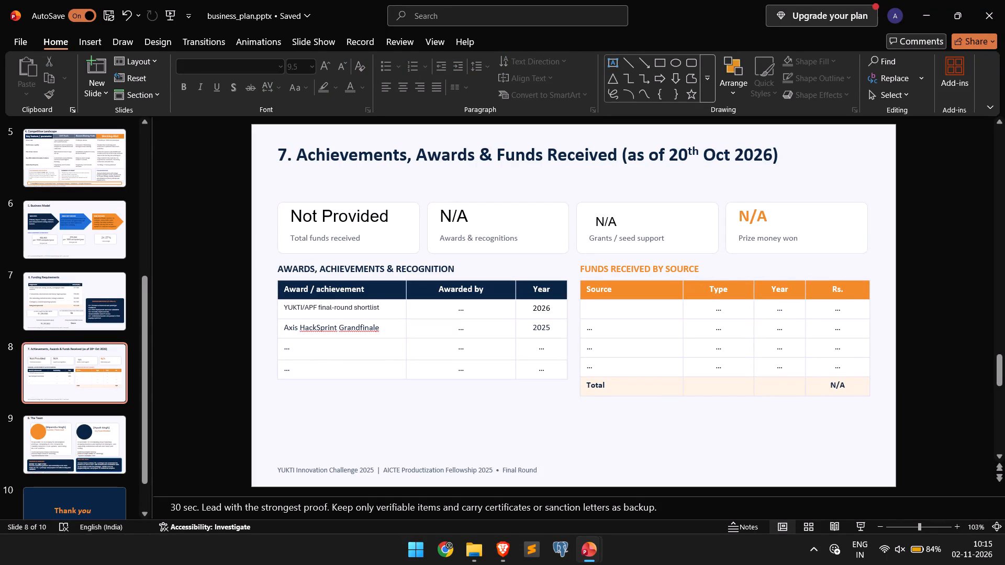
left_click(636, 335)
key("BackSpace")
left_click(642, 350)
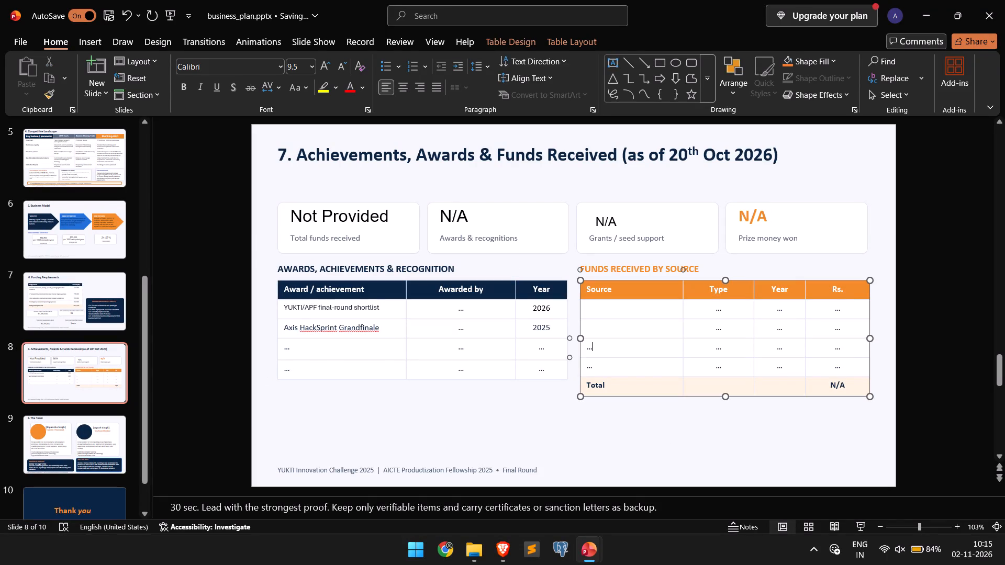
key("BackSpace")
left_click(646, 374)
key("BackSpace")
Clear the placeholder dots from all four rows of the Type column in the funds table.
left_click(736, 309)
key("BackSpace")
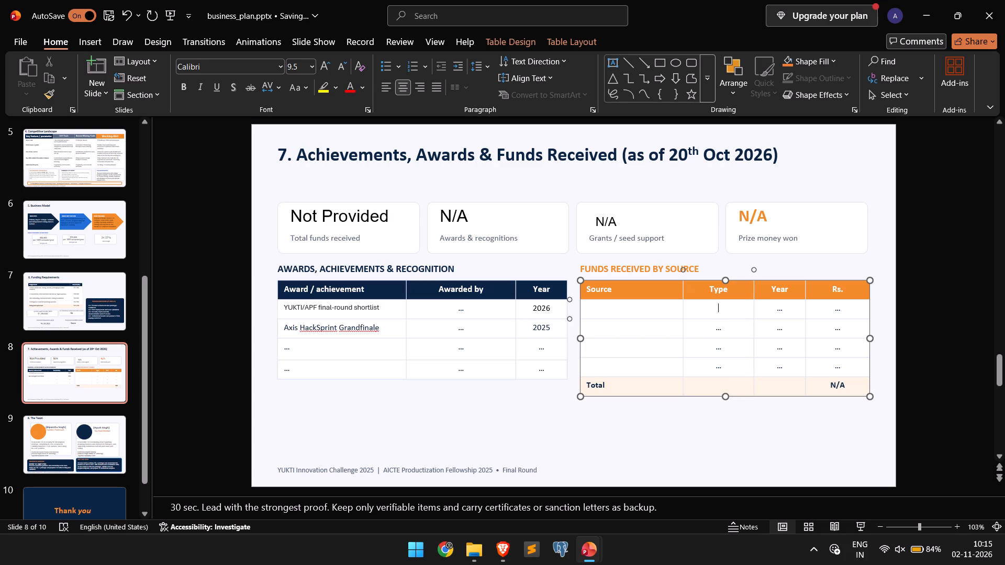
left_click(734, 325)
key("BackSpace")
left_click(728, 345)
key("BackSpace")
left_click(731, 364)
key("BackSpace")
Clear the placeholder dots from all four rows of the Year column in the funds table.
left_click(787, 309)
key("BackSpace")
left_click(787, 327)
key("BackSpace")
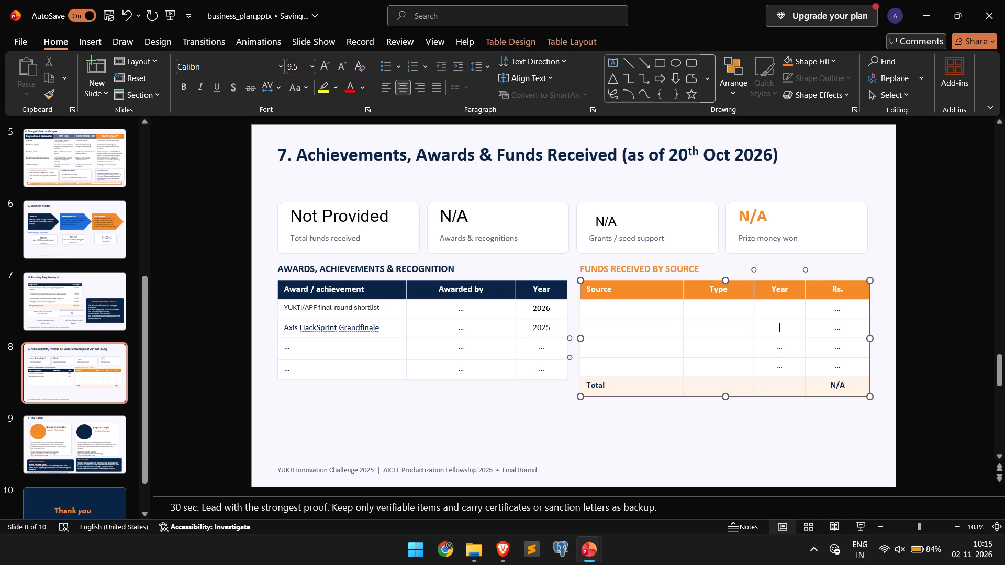
left_click_drag(790, 357, 790, 347)
left_click(790, 347)
key("BackSpace")
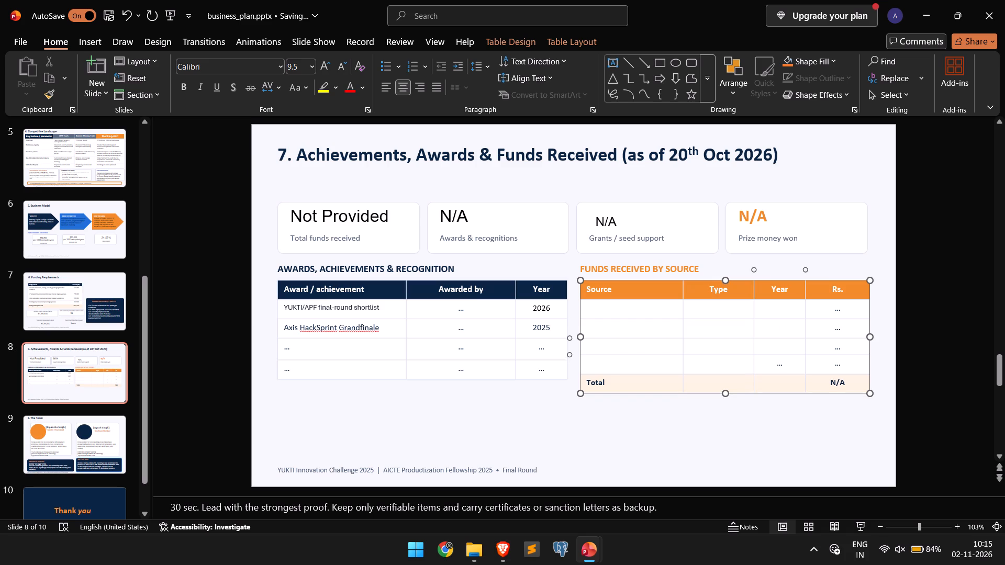
left_click(792, 364)
key("BackSpace")
Clear the placeholder dots from all four rows of the Rs. column in the funds table, leaving the total row alone.
left_click(854, 369)
key("BackSpace")
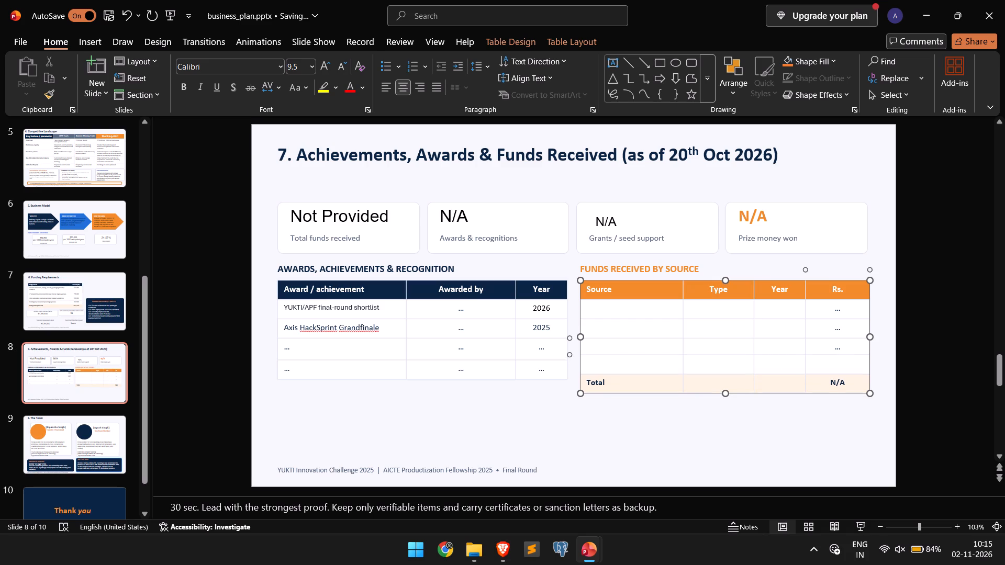
left_click(850, 350)
key("BackSpace")
key("BackSpace")
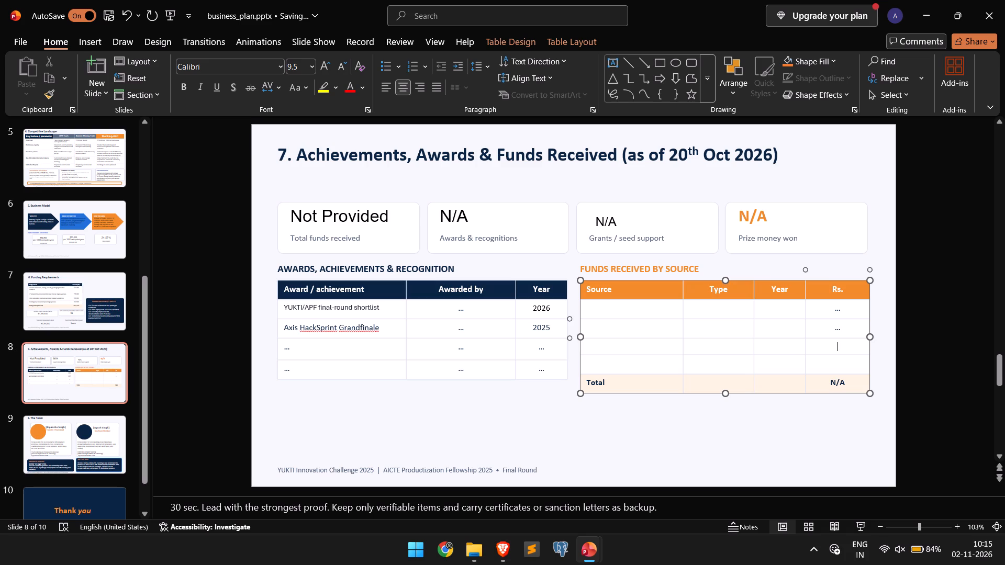
left_click(843, 326)
key("BackSpace")
left_click(843, 312)
key("BackSpace")
Move the awards table and the funds table down the slide, to just above the footer text.
left_click(557, 371)
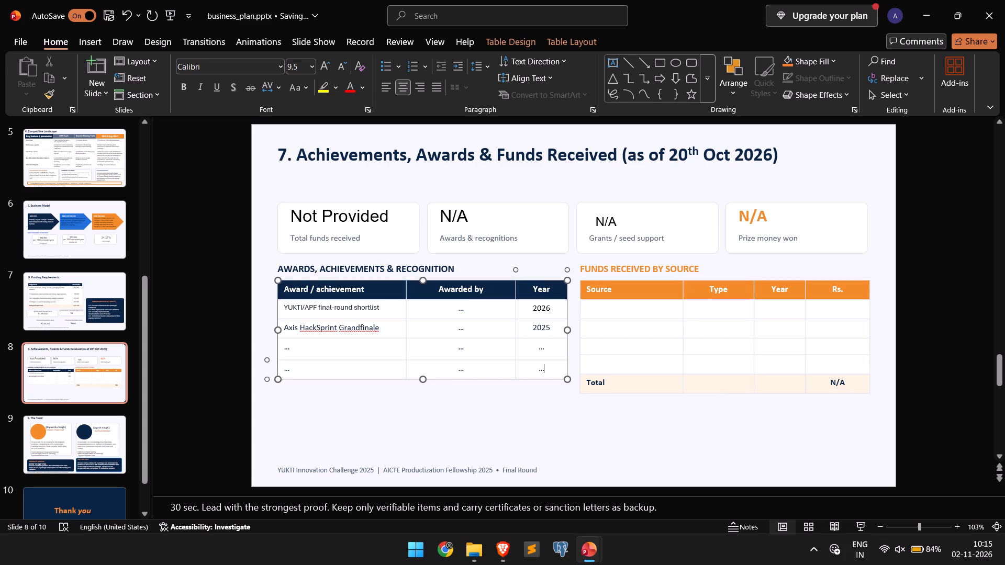
left_click_drag(556, 379, 556, 387)
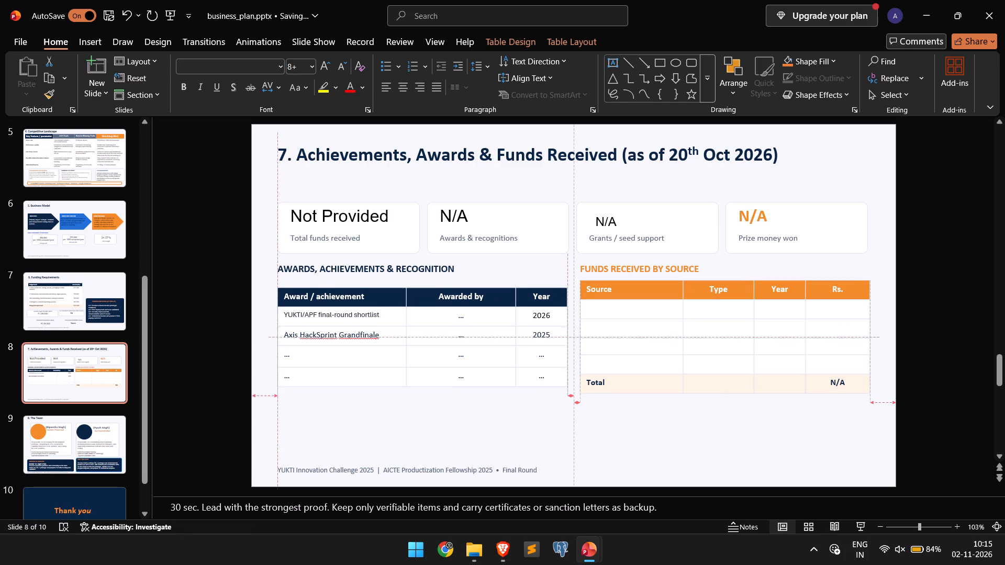
left_click_drag(556, 387, 553, 438)
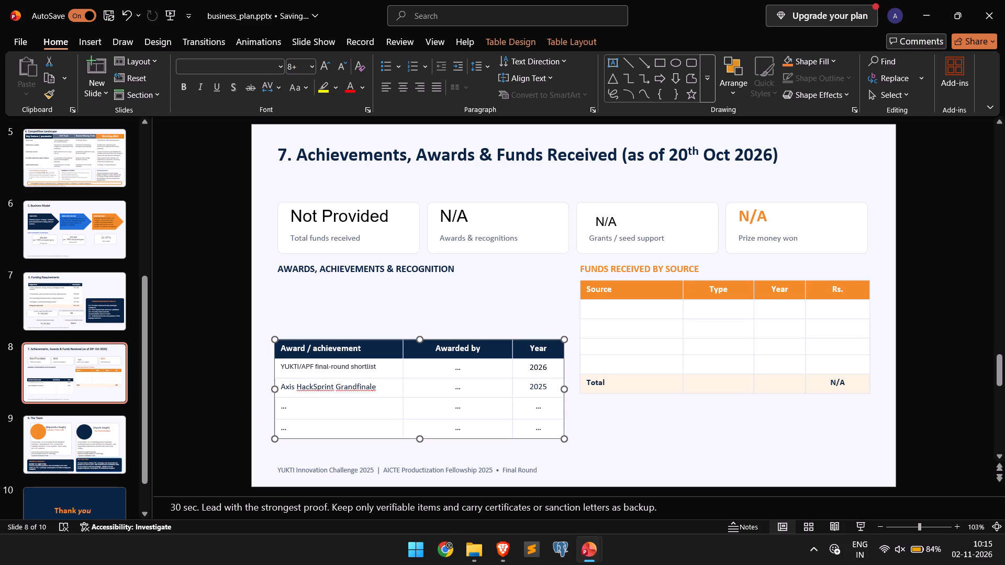
left_click(667, 392)
left_click_drag(668, 392, 668, 426)
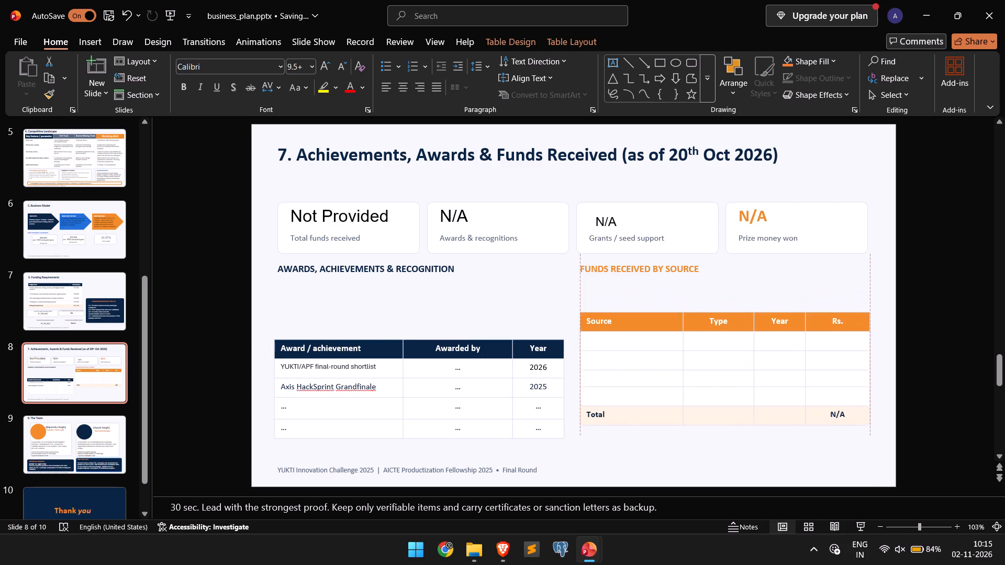
left_click_drag(668, 426, 667, 446)
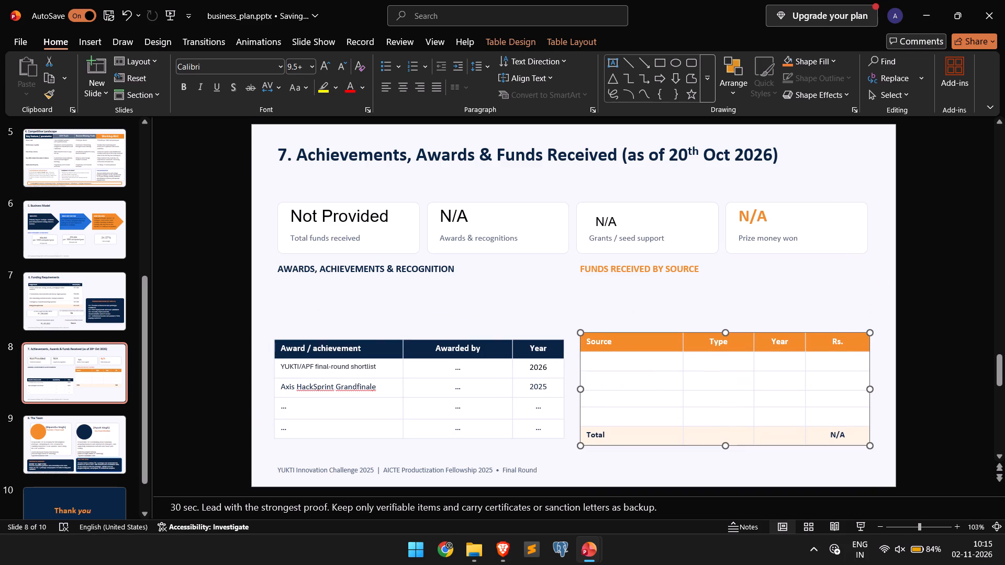
Move the Funds Received by Source and Awards, Achievements & Recognition headings down to sit directly above their tables.
left_click_drag(660, 272, 713, 280)
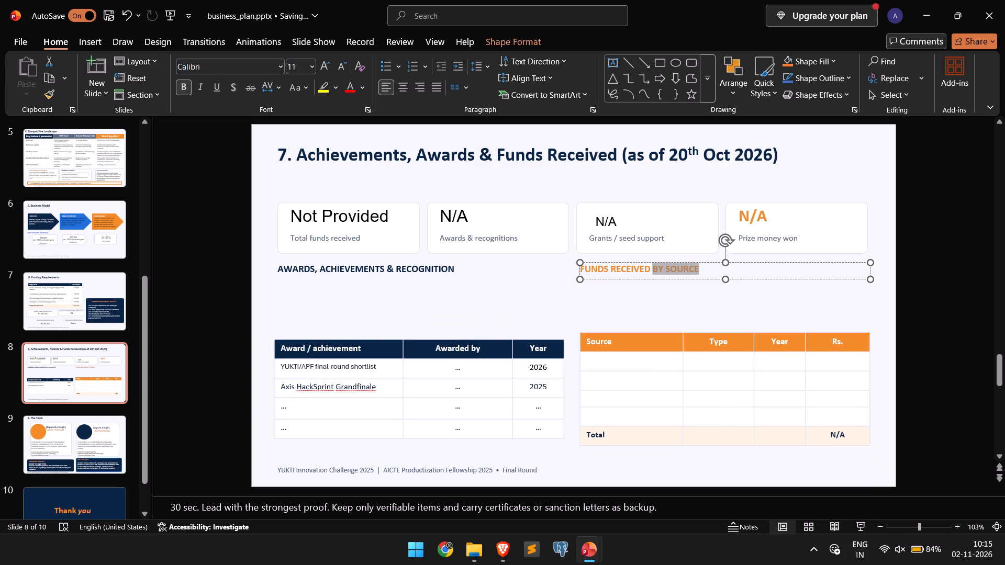
left_click_drag(713, 280, 713, 279)
left_click_drag(715, 279, 712, 307)
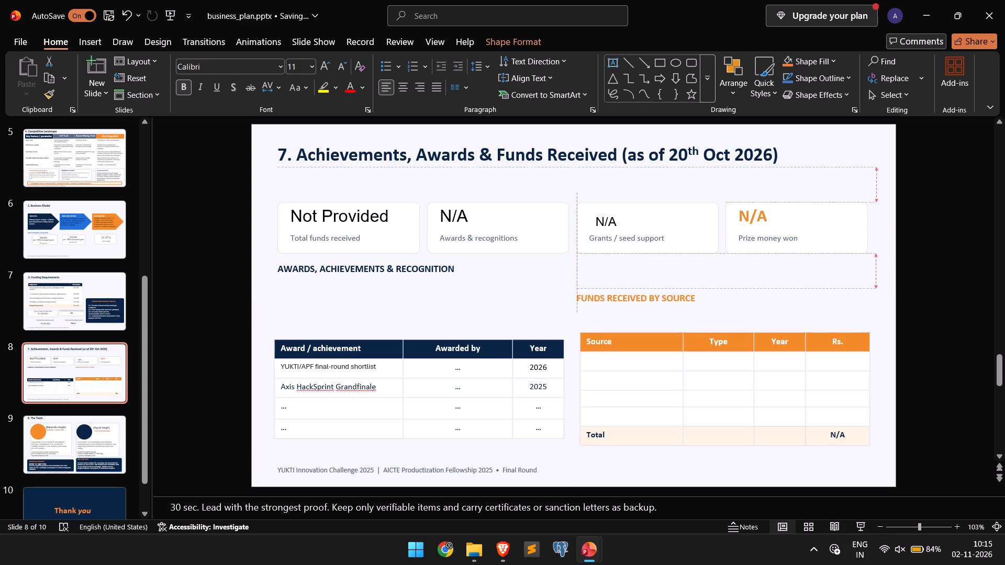
left_click_drag(712, 307, 715, 330)
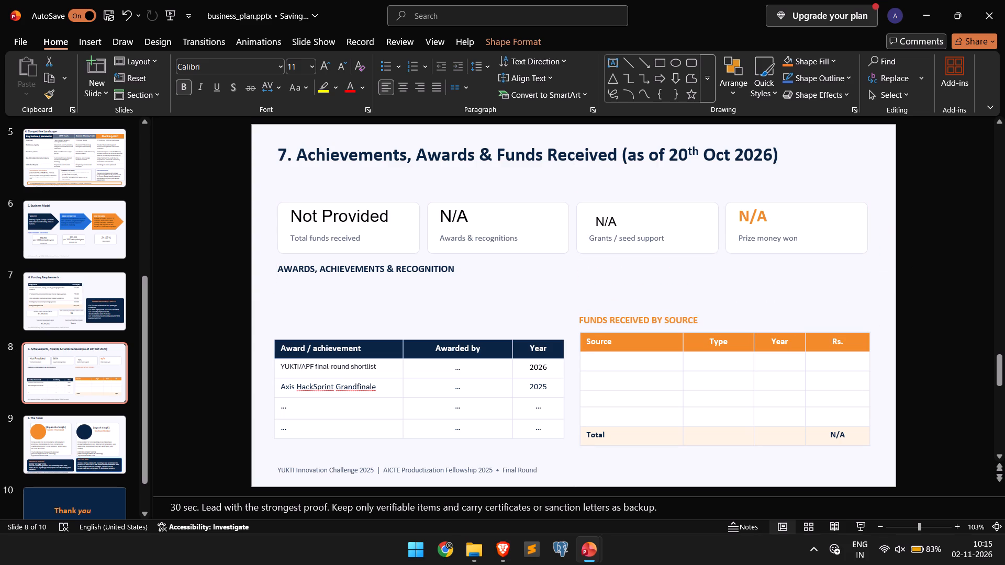
left_click_drag(715, 330, 713, 333)
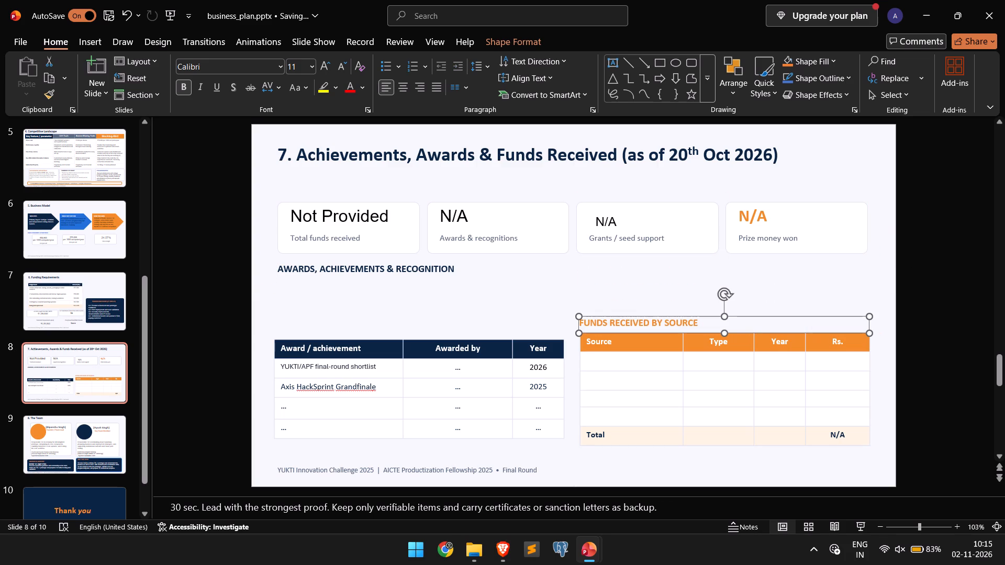
left_click(460, 266)
left_click_drag(468, 277, 466, 336)
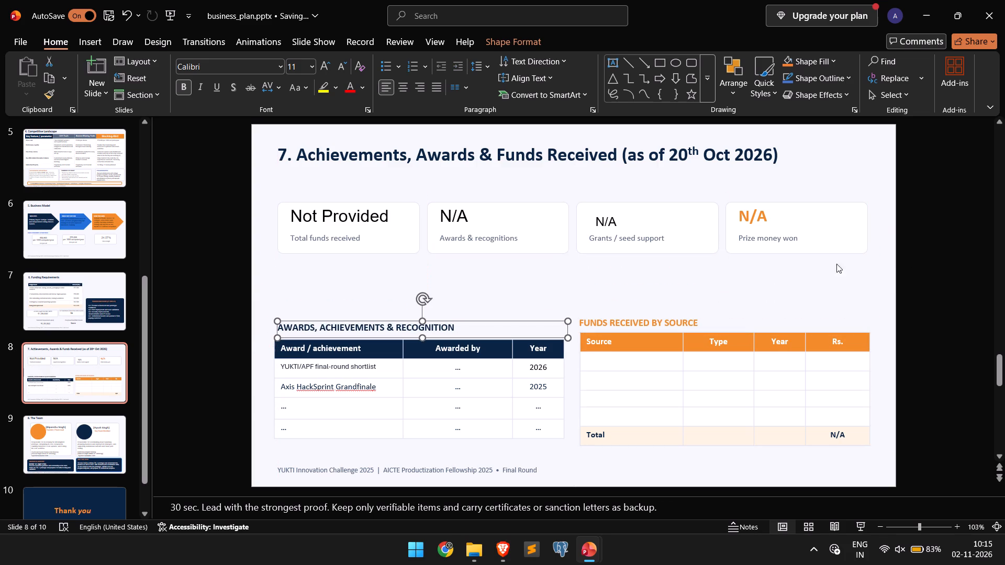
Review the other slides of the deck, from The Team and the closing slide back to the title slide.
left_click(942, 258)
key("Right")
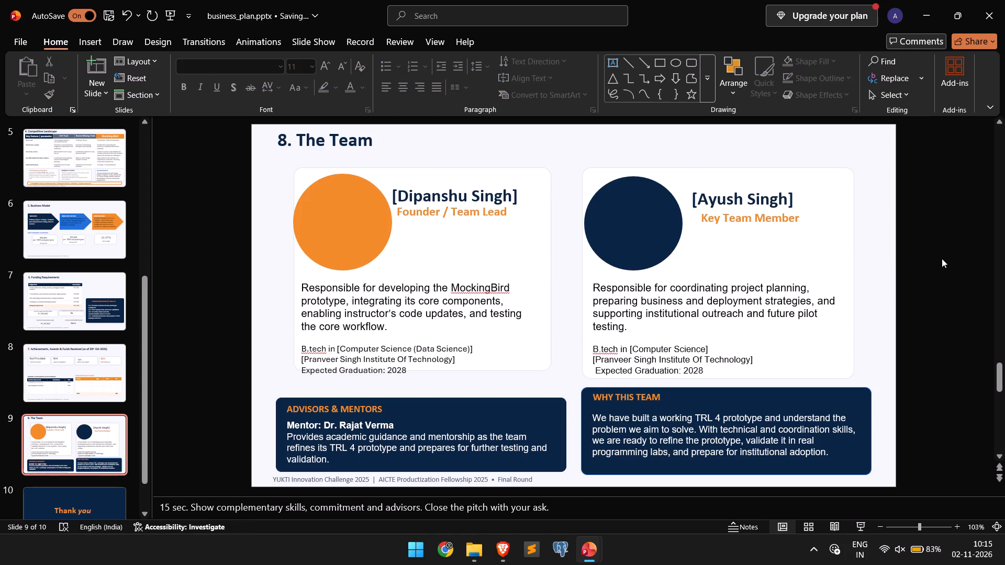
key("Down")
key("Up")
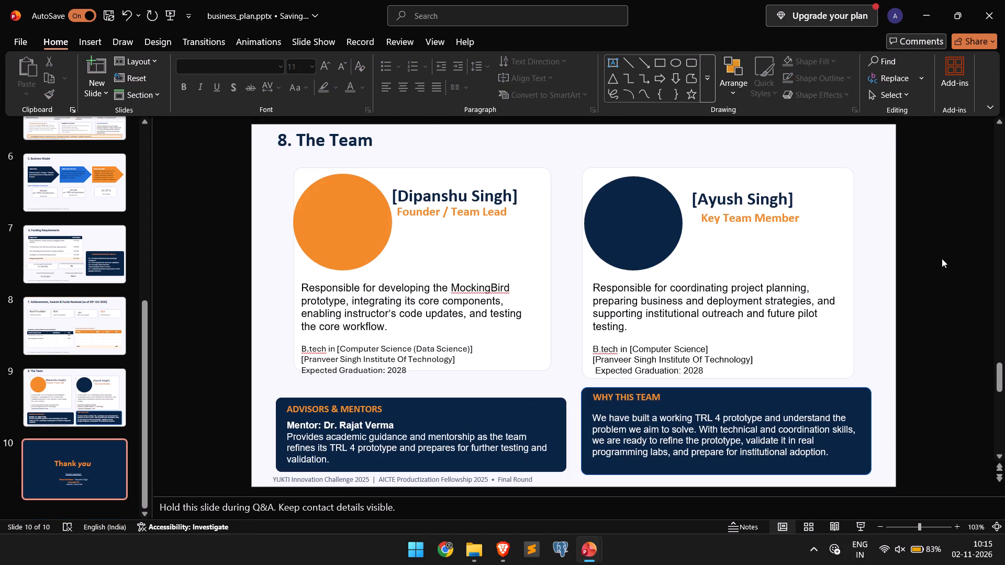
key("Down")
key("Up")
key("Up")
key("Up")
key("Up")
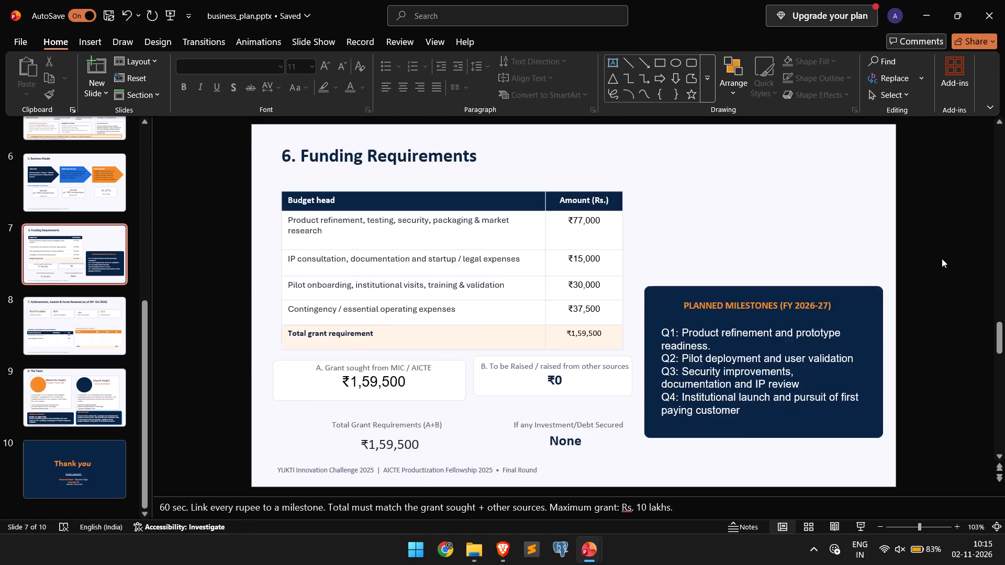
key("Up")
key("Up")
key("Up")
key("Up")
key("Up")
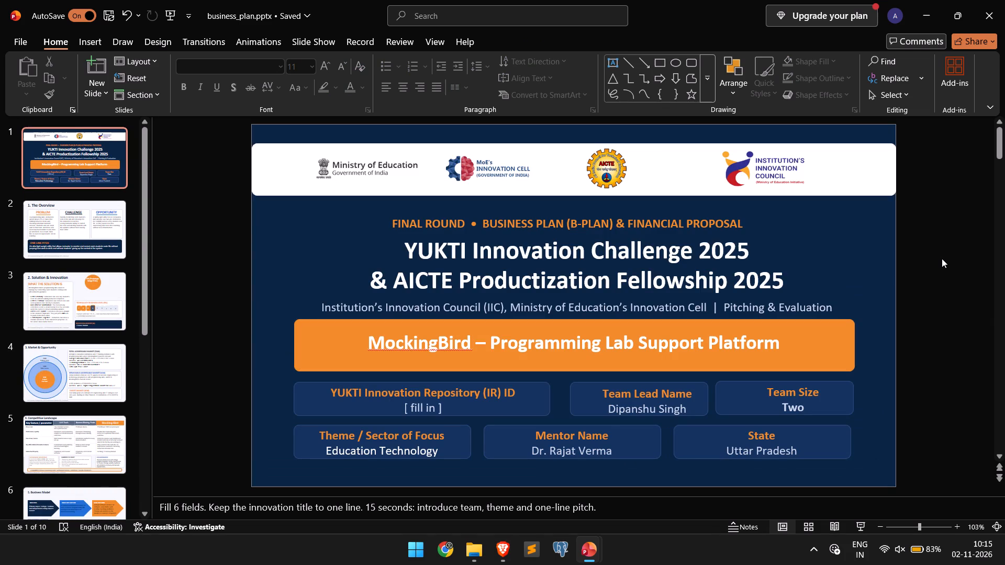
Open the recent document Funding-Propsal-IIC-MIC (1).docx from File Explorer in Word.
left_click(474, 552)
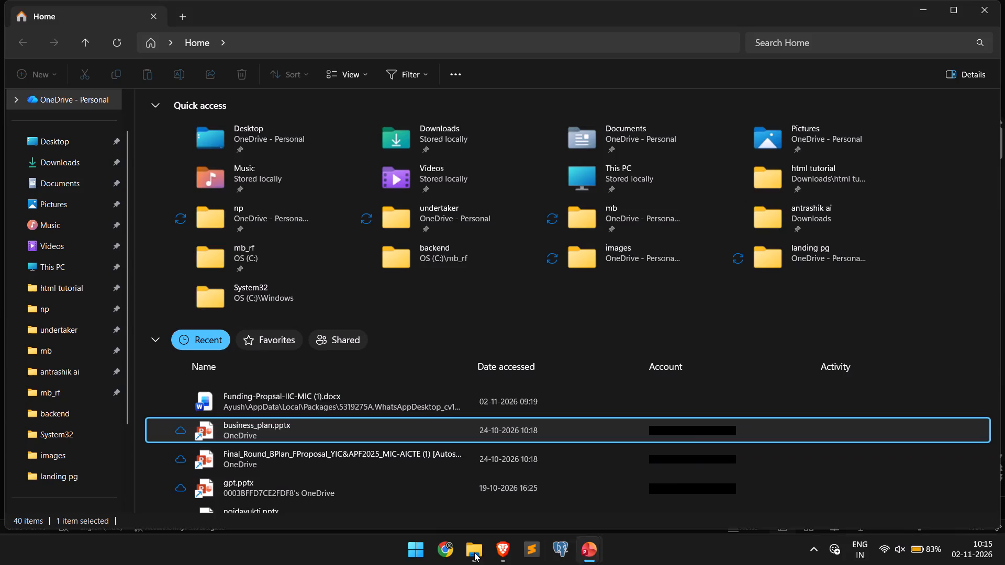
double_click(319, 397)
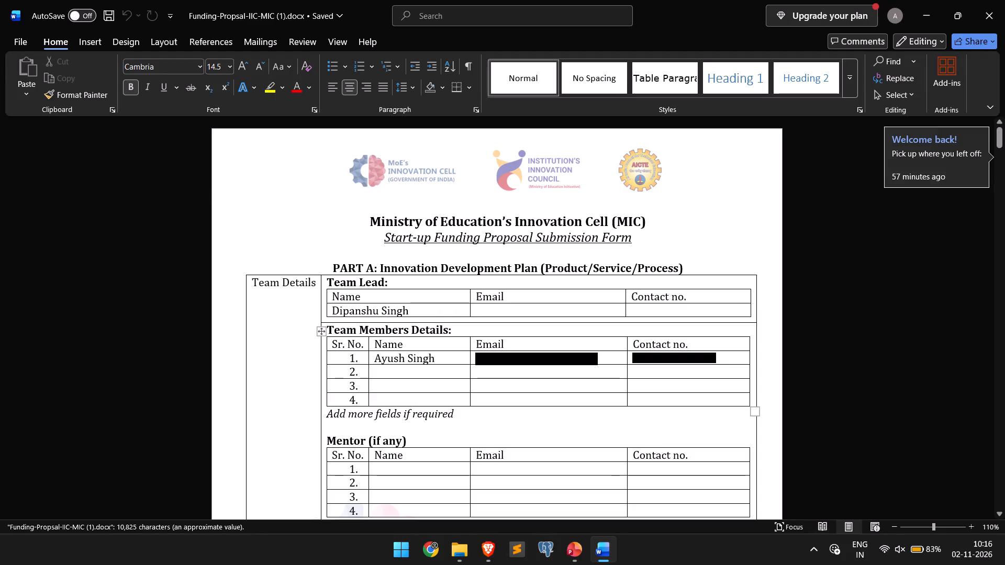
left_click(833, 391)
Select the email cell in the first row of the Team Members Details table.
double_click(612, 360)
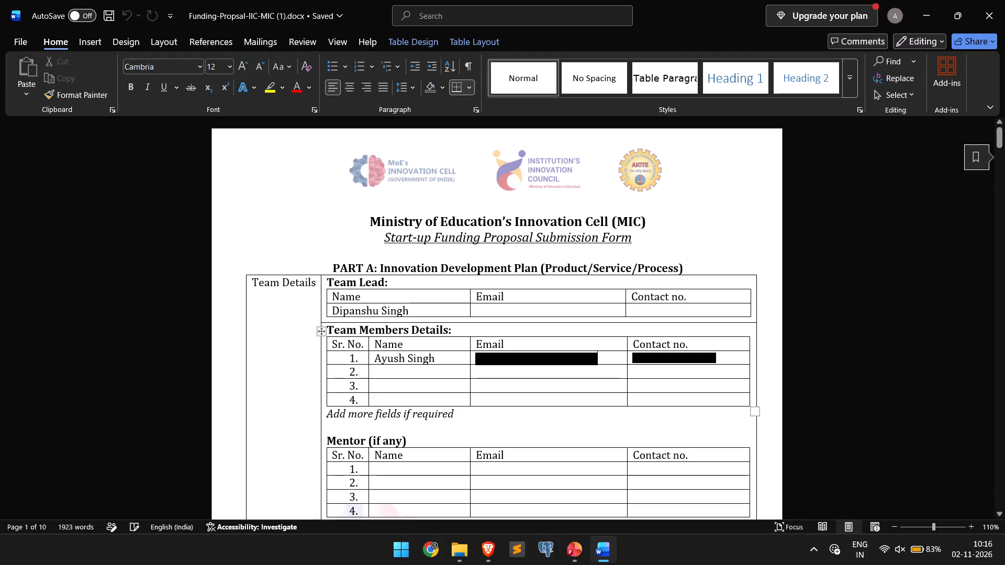
left_click(612, 360)
left_click(612, 360)
left_click(612, 360)
triple_click(612, 360)
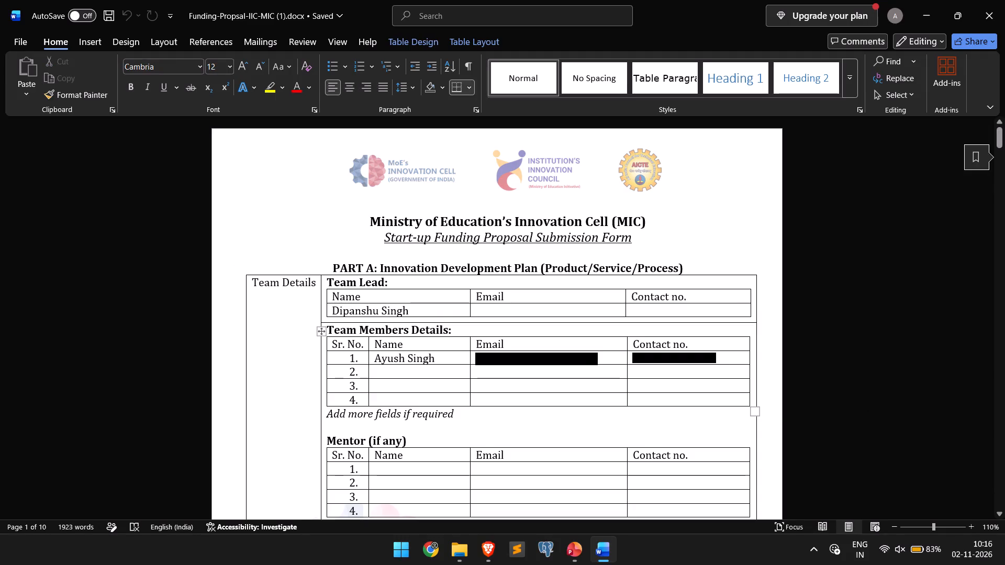
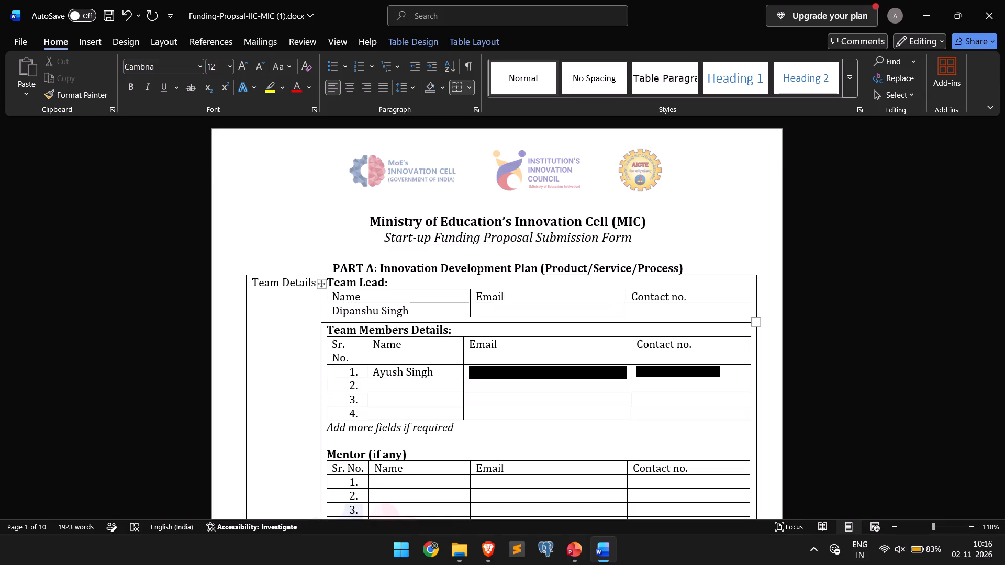
Enter the team lead's email address in the Email cell of the Team Lead table.
type("2k24")
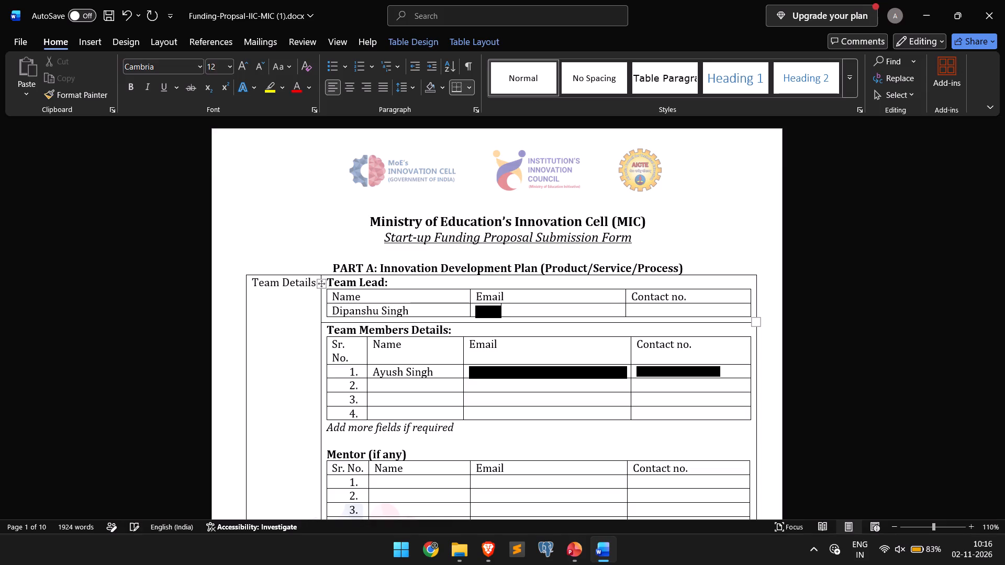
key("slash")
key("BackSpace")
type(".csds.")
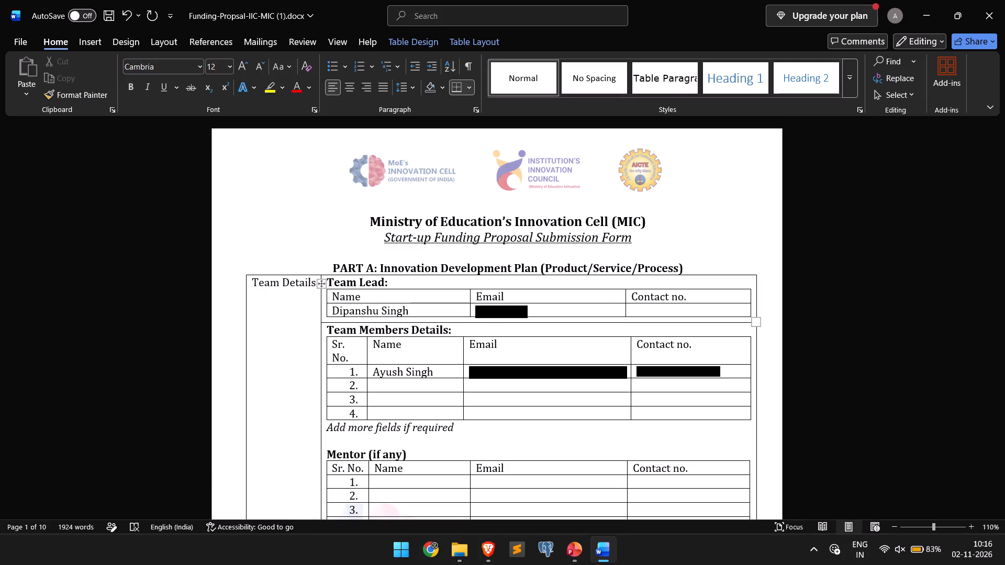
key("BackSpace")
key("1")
Complete the team lead's email address in the Email cell of the Team Lead table.
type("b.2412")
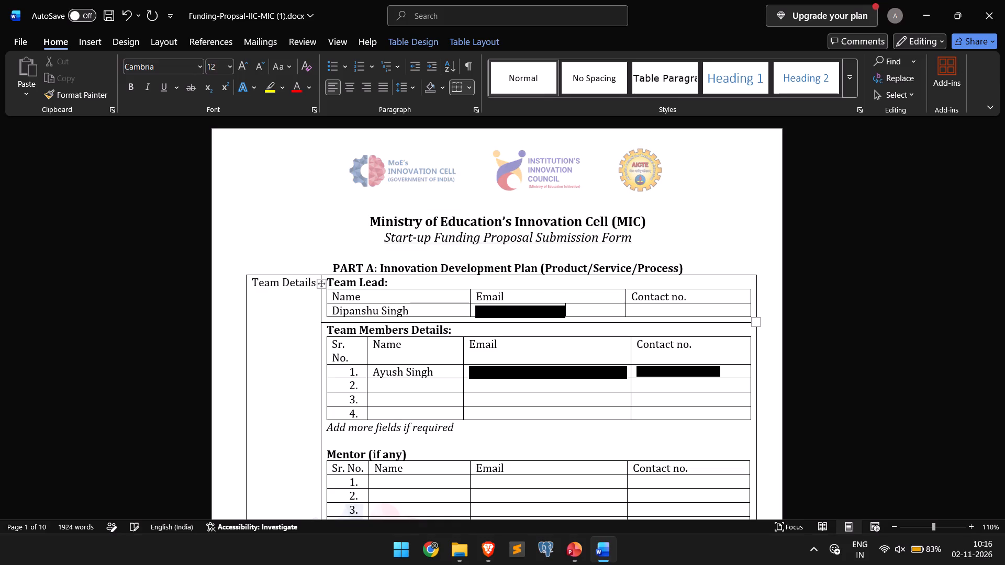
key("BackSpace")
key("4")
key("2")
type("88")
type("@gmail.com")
Select the empty Contact no. cell in the Team Lead table for entering the team lead's phone number.
left_click(649, 310)
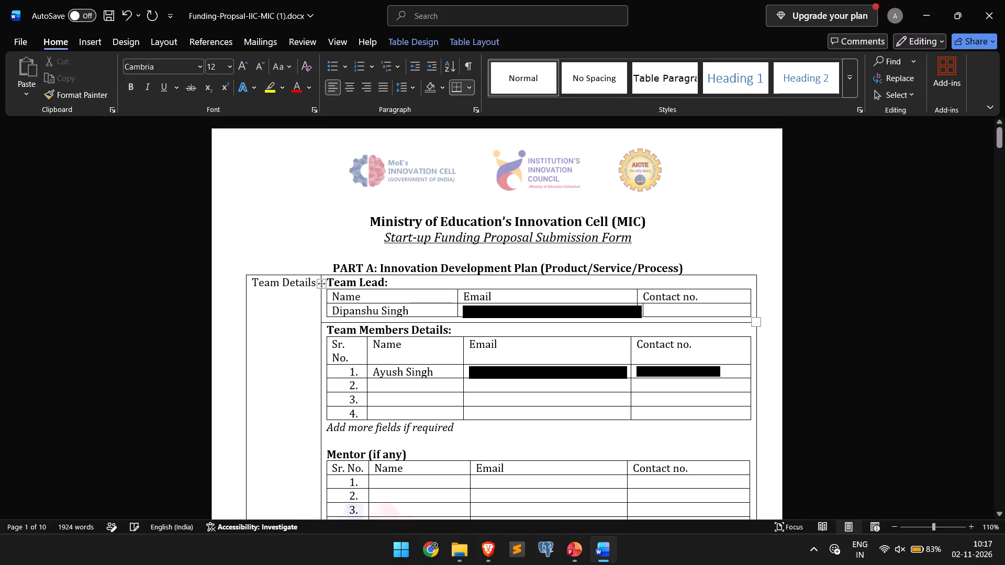
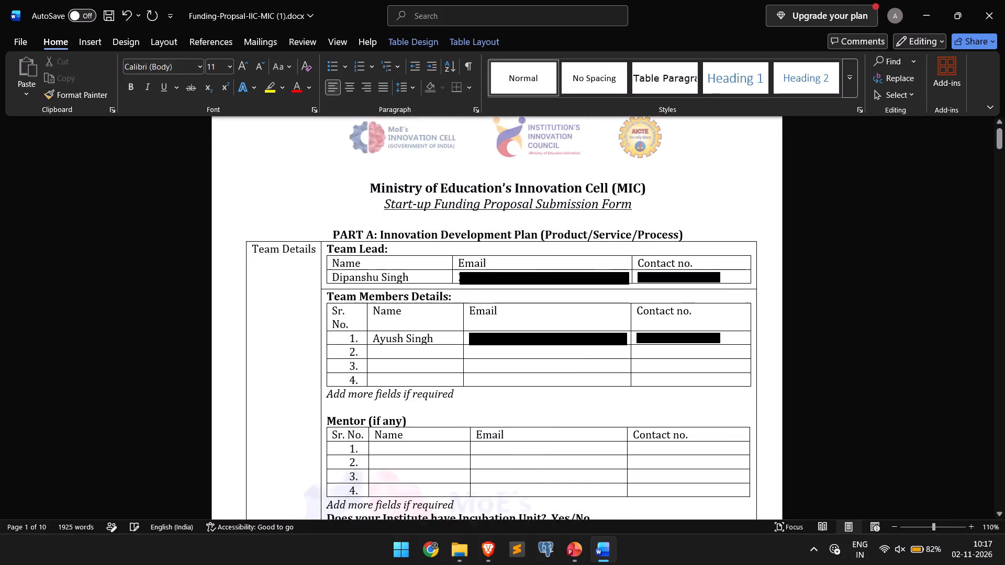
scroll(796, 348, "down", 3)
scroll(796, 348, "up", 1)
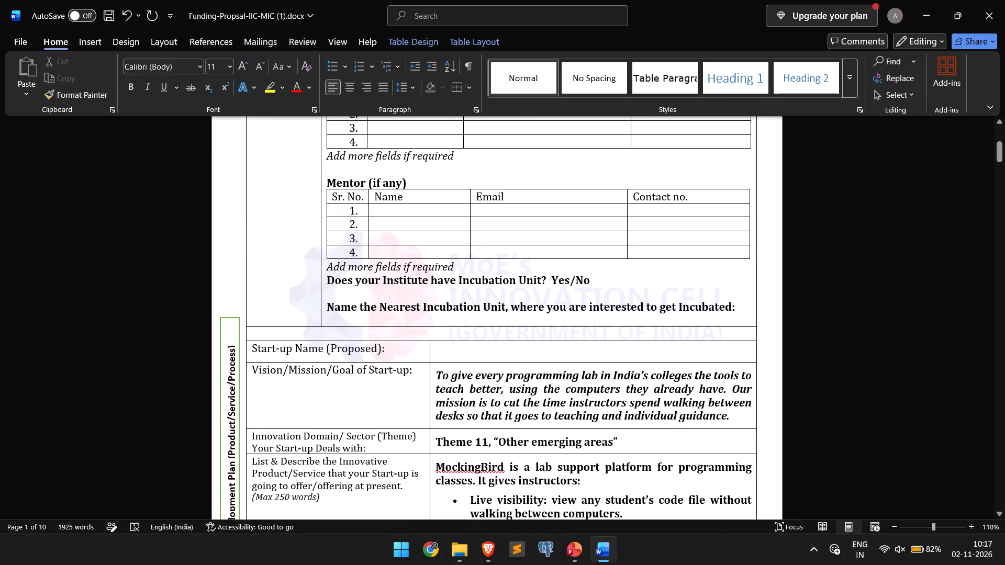
Enter the mentor's name with the title Dr. in the Name cell of the Mentor table's first row.
left_click(423, 212)
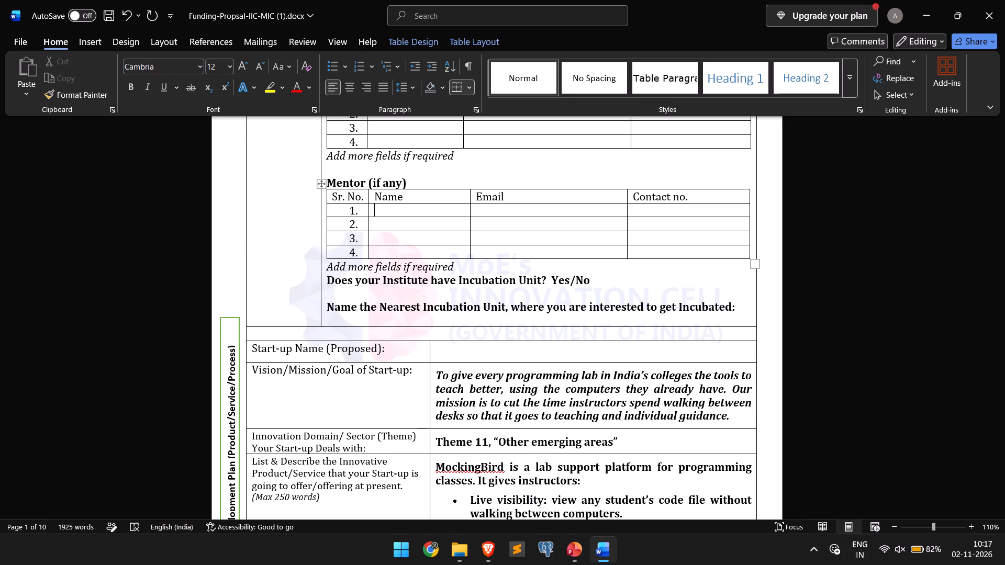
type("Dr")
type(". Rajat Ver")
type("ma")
Go through the Email cell to the Contact no. cell in the first row of the Mentor table.
left_click(510, 212)
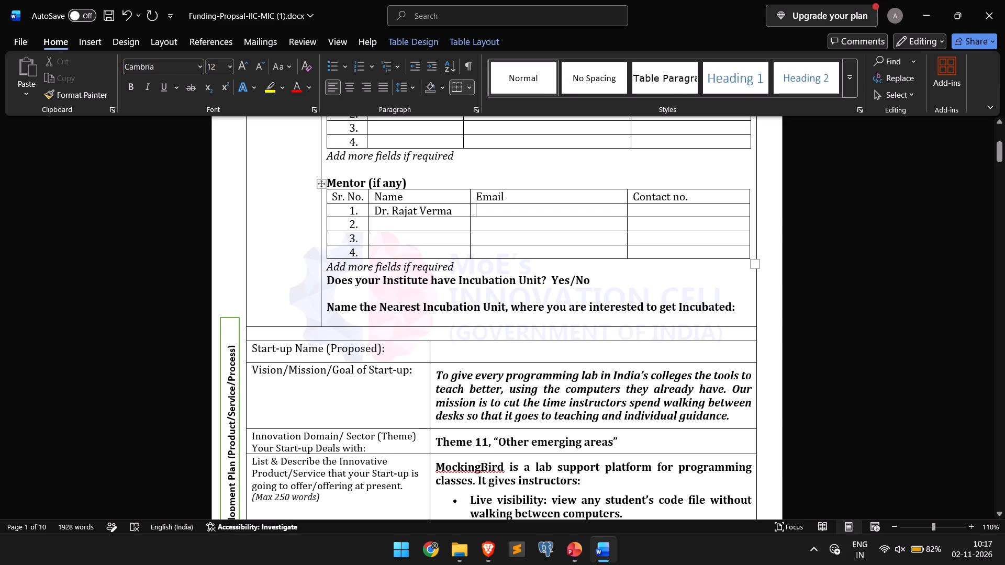
left_click(659, 218)
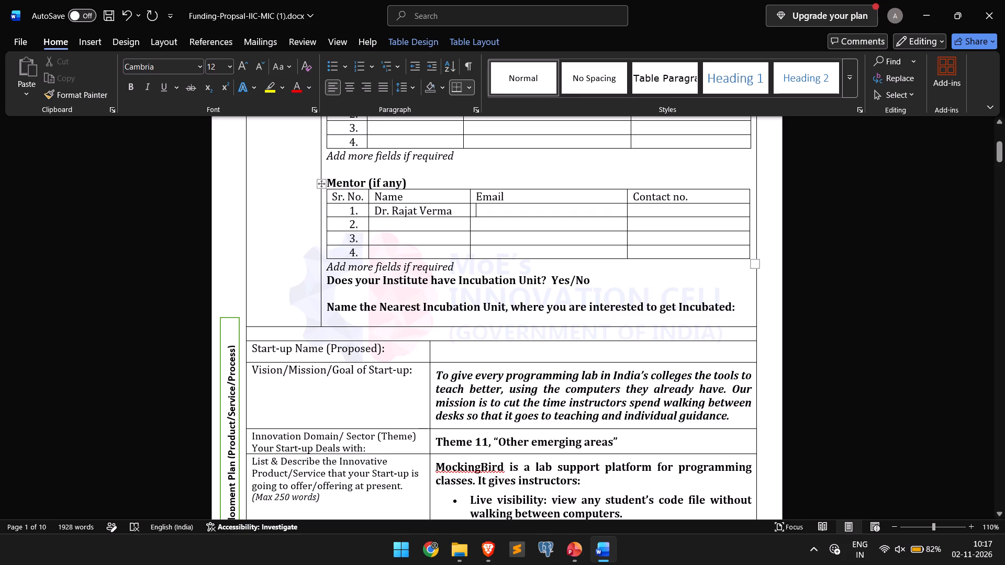
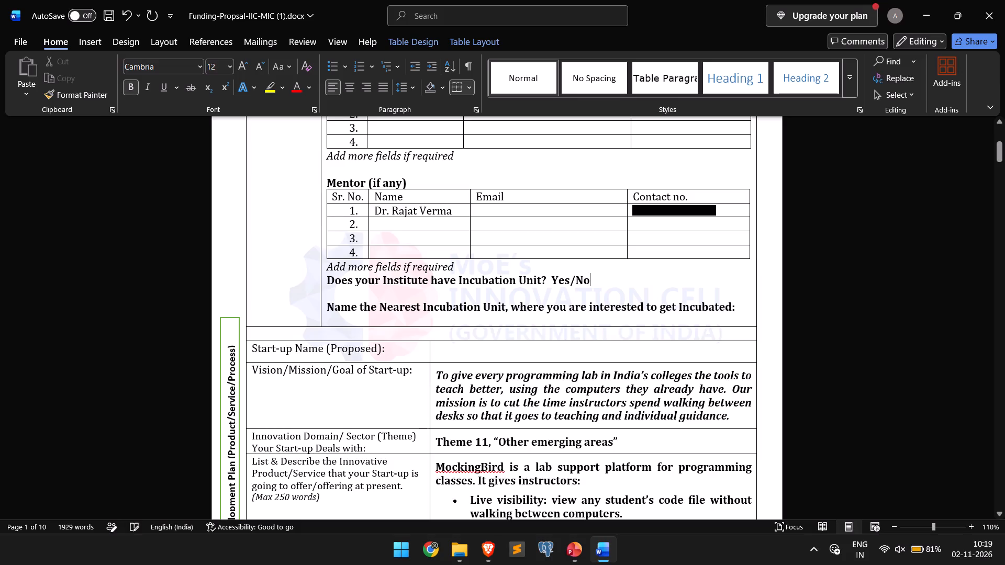
Answer the question about the institute having an incubation unit with only "Yes".
key("BackSpace")
key("BackSpace")
key("BackSpace")
Enter PSIT as the nearest incubation unit where the team is interested in being incubated.
left_click(735, 309)
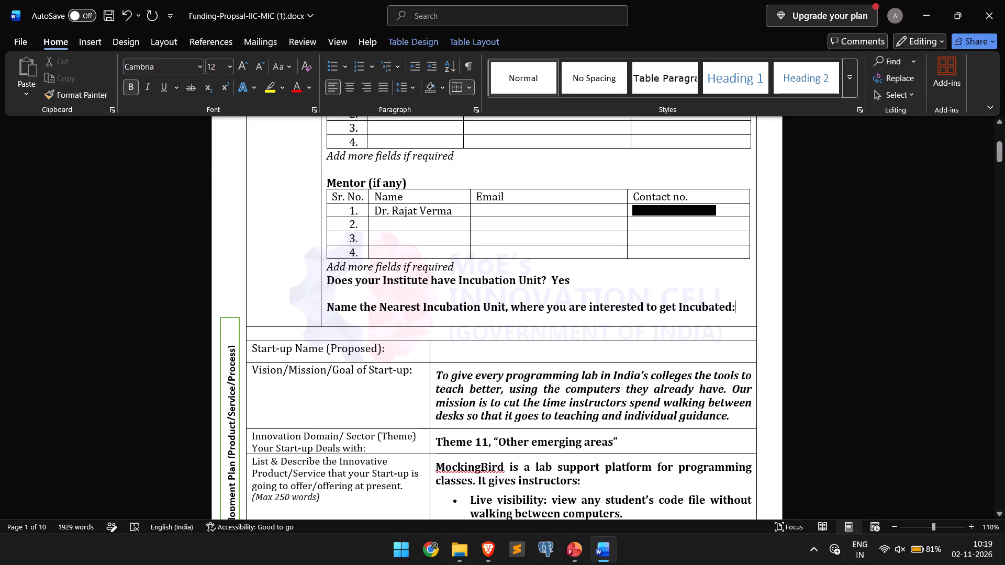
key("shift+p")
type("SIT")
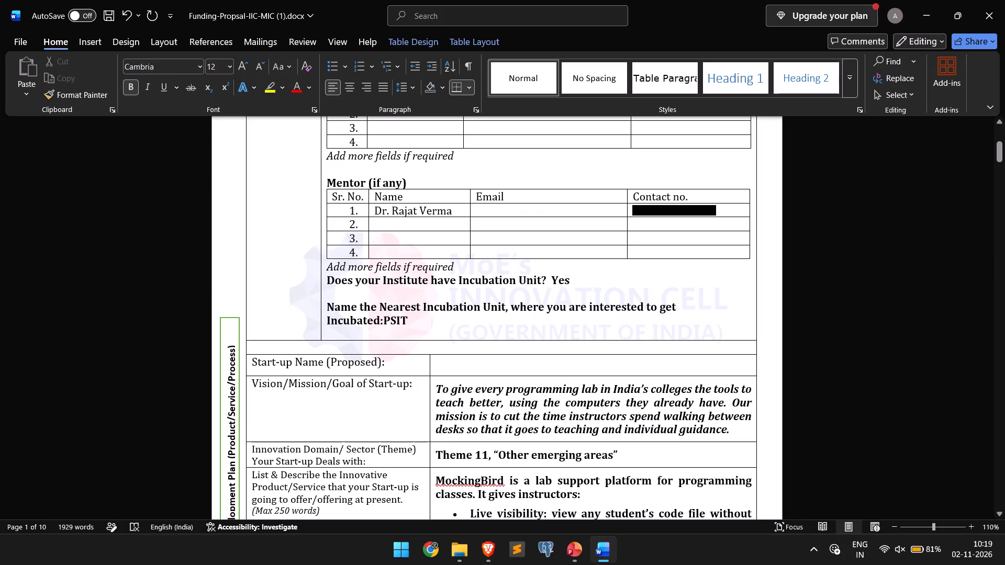
Look through the first pages of the proposal form to check which fields still need filling in.
left_click(530, 363)
scroll(530, 363, "down", 2)
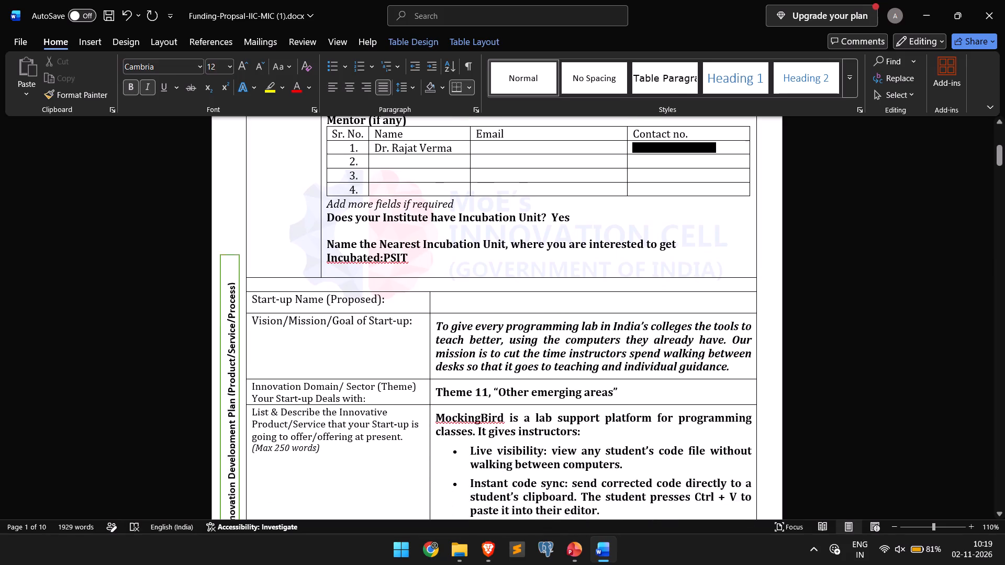
scroll(530, 363, "down", 9)
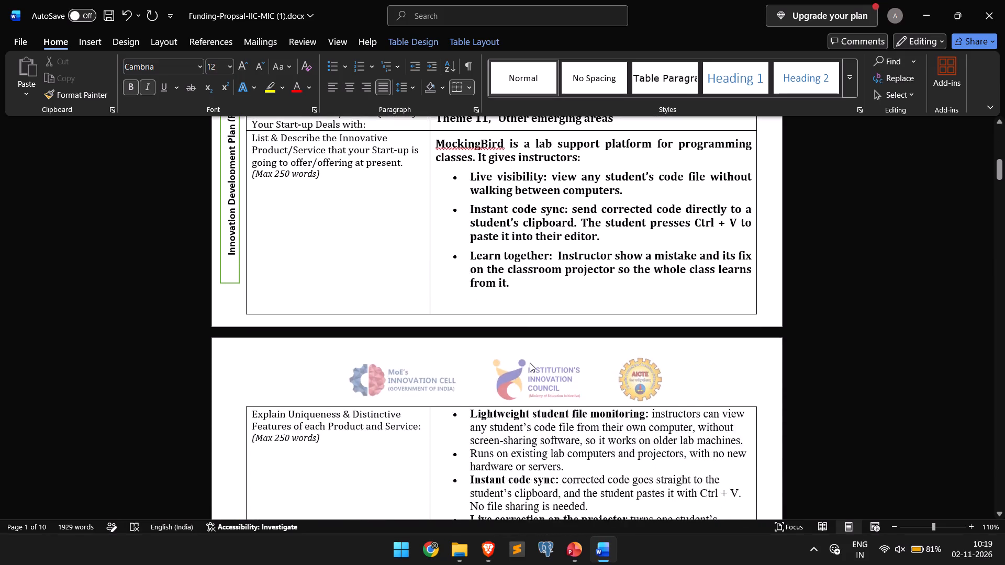
scroll(530, 363, "down", 8)
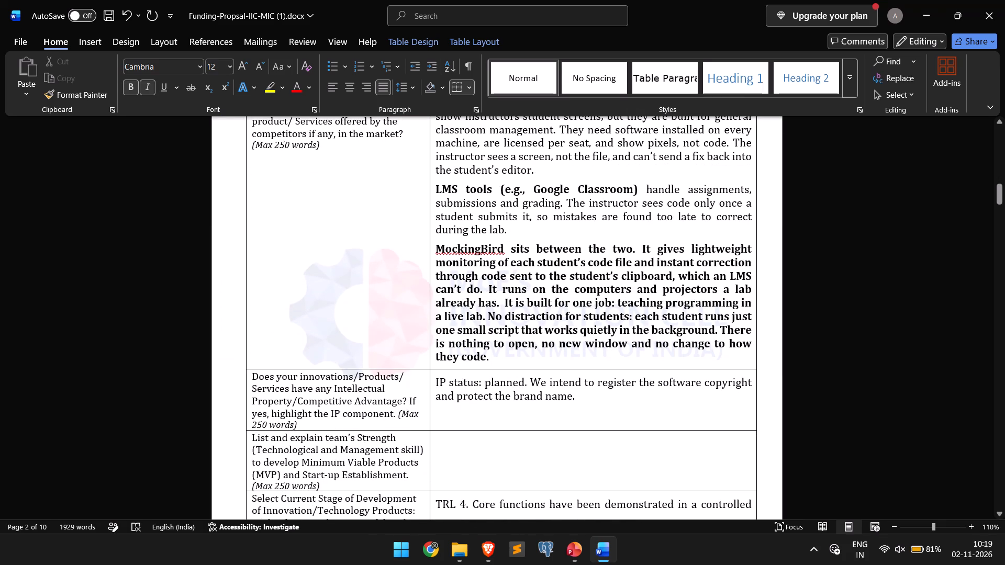
scroll(830, 342, "up", 8)
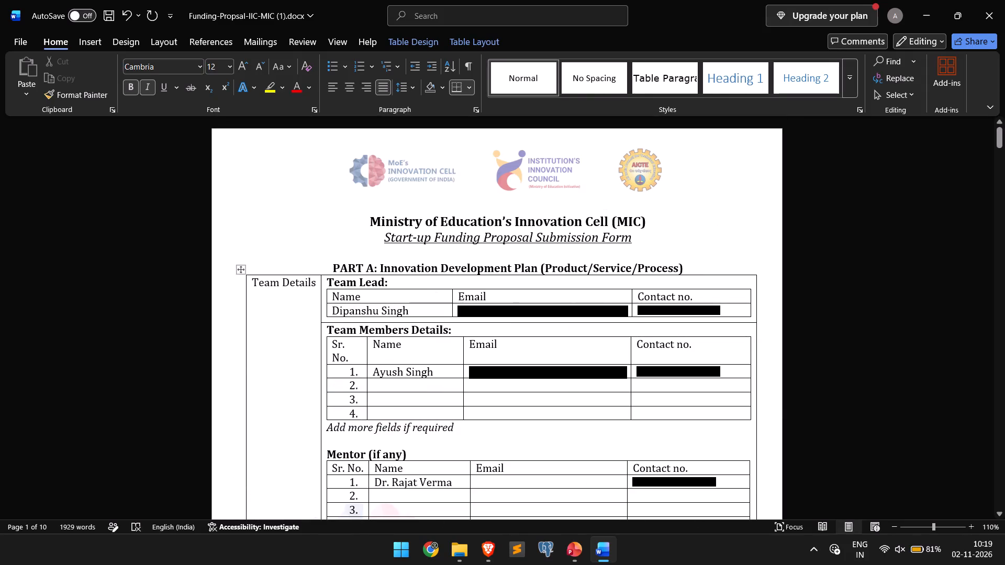
Enter the mentor's email address in the first row of the Mentor table, with a period separating the two name parts.
left_click(530, 487)
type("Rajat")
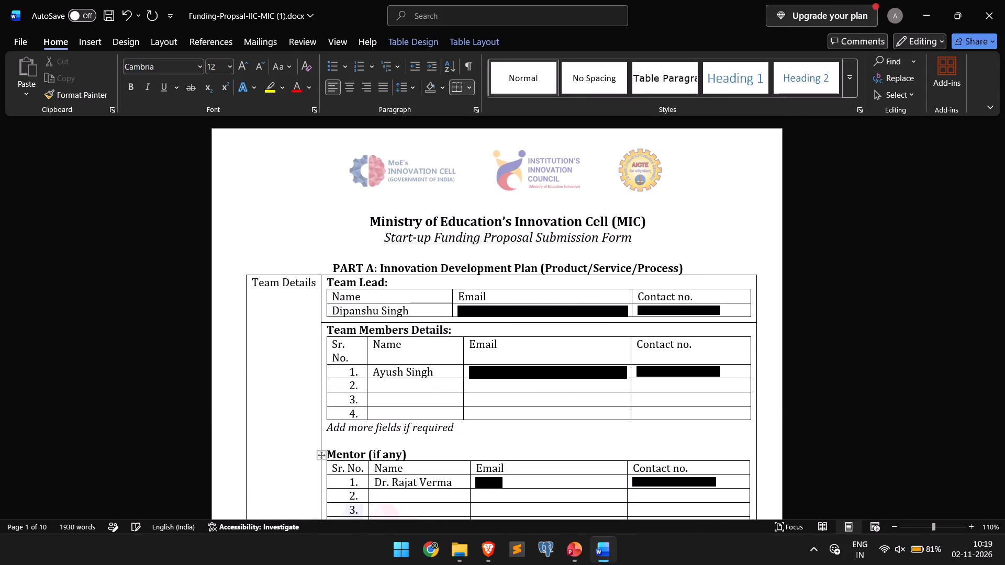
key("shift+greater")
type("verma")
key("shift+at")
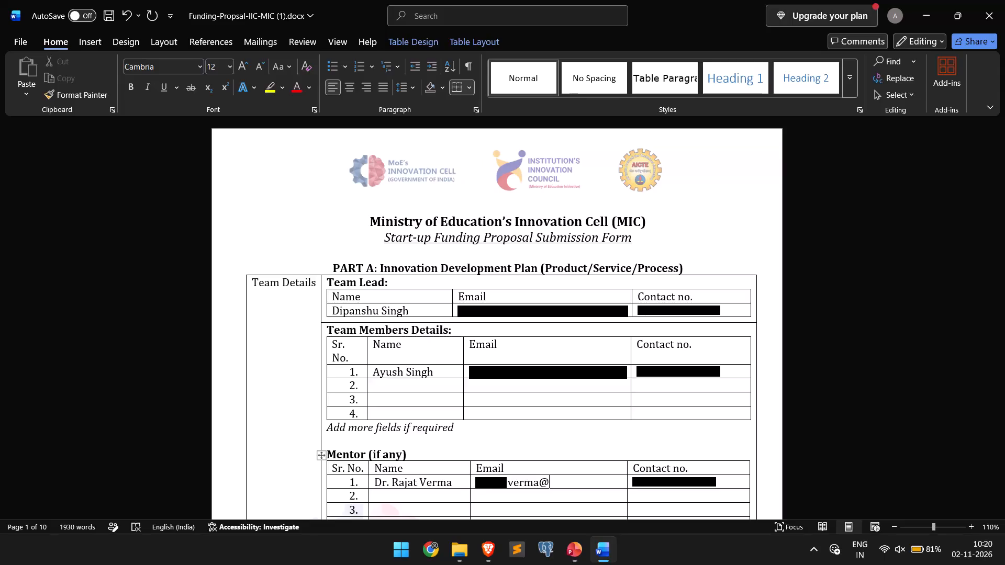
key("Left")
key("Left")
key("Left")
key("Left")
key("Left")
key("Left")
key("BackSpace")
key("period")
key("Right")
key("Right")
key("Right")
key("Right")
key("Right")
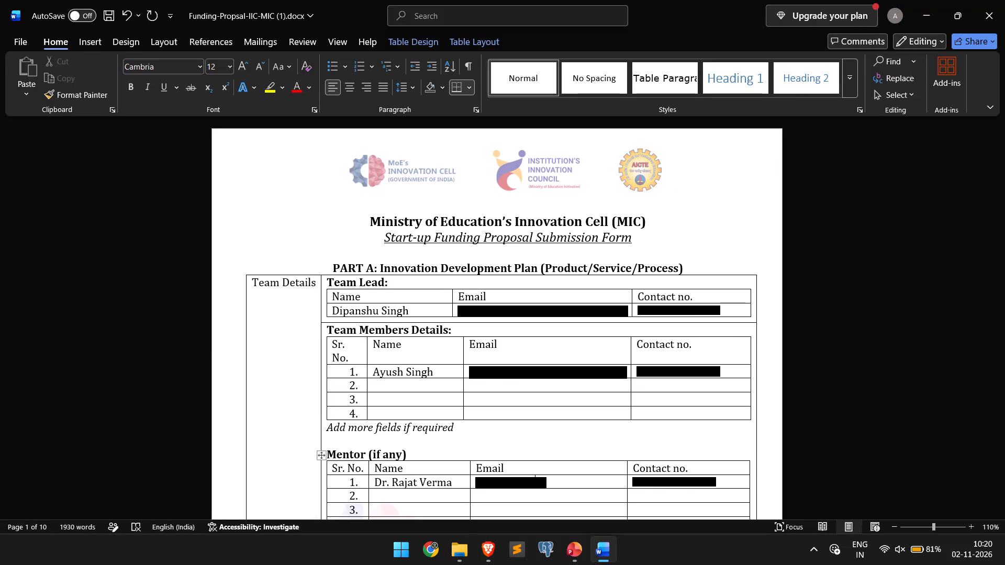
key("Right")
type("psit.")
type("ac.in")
left_click(811, 472)
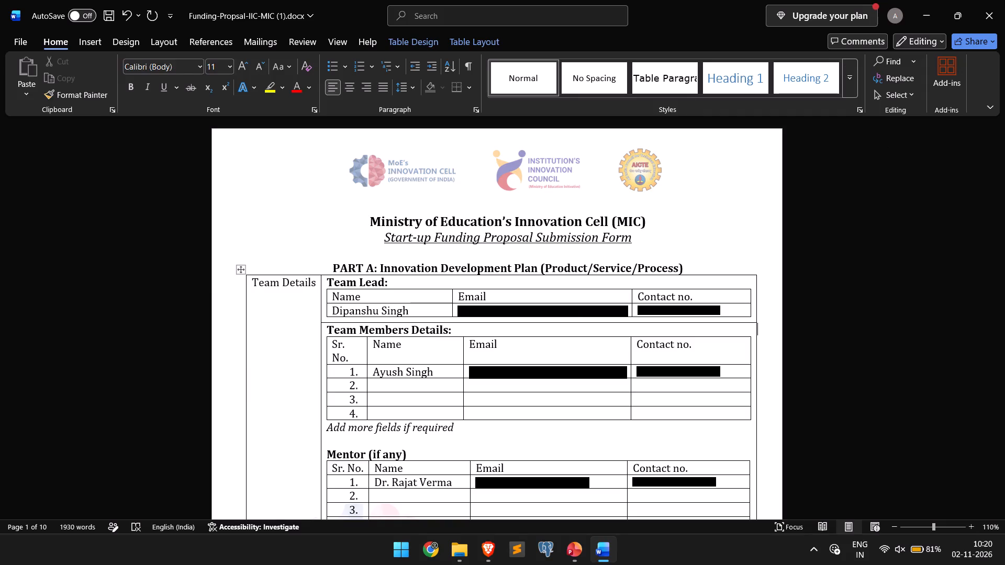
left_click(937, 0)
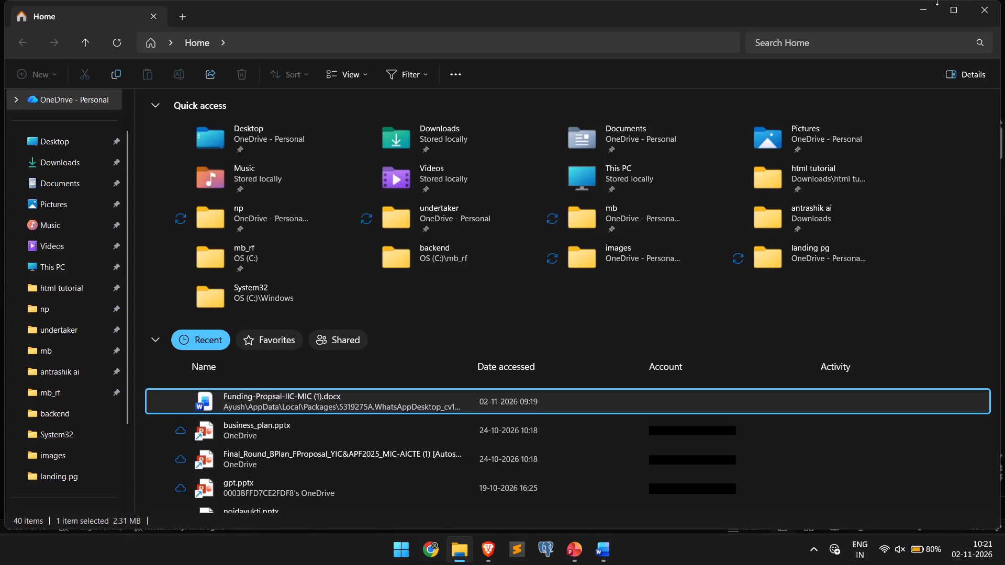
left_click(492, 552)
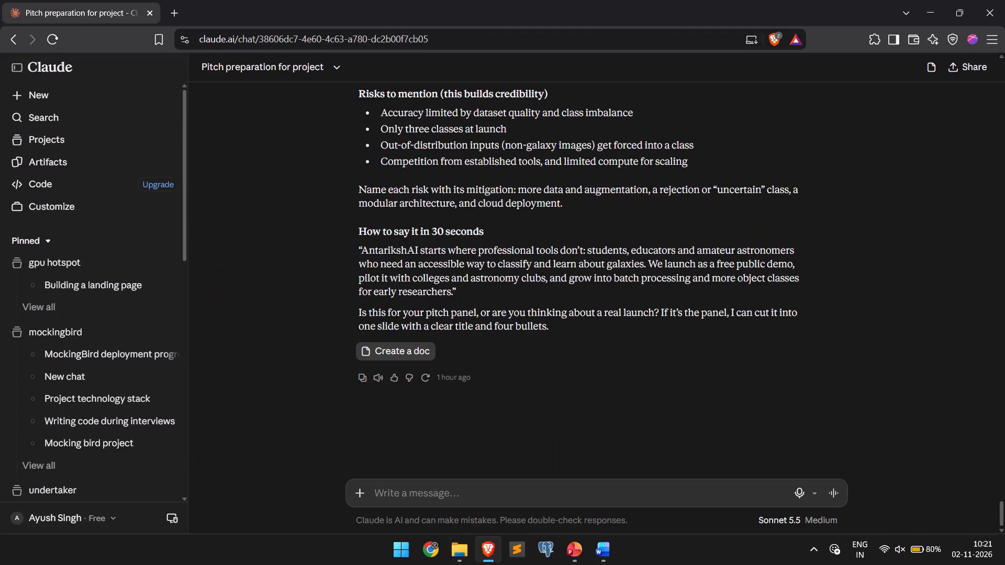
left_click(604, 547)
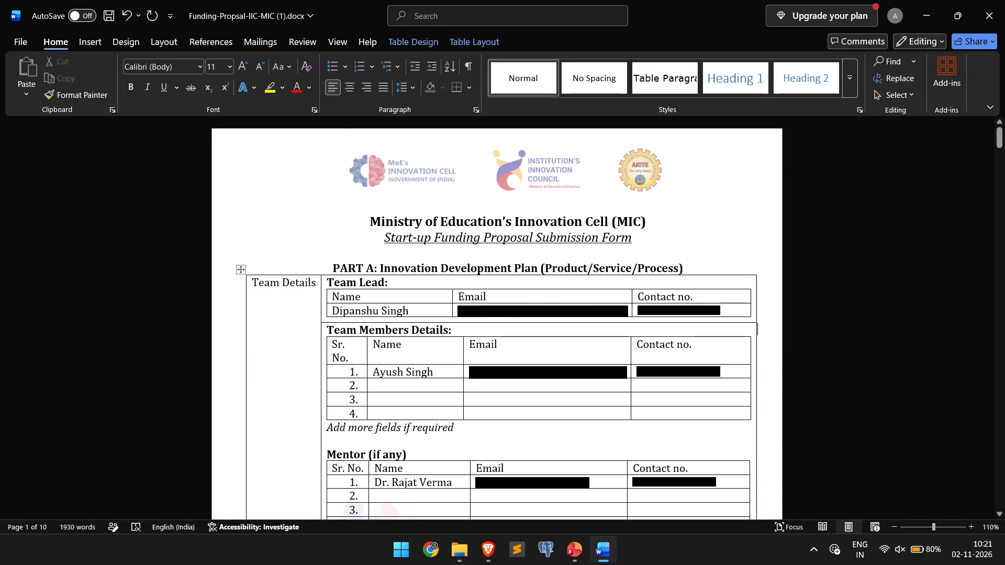
scroll(839, 392, "down", 3)
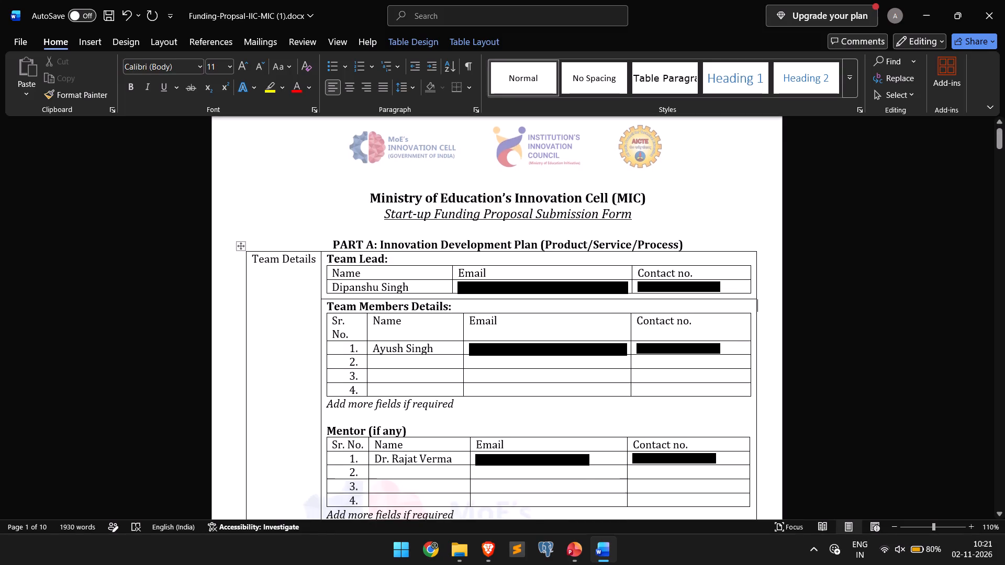
scroll(839, 392, "down", 10)
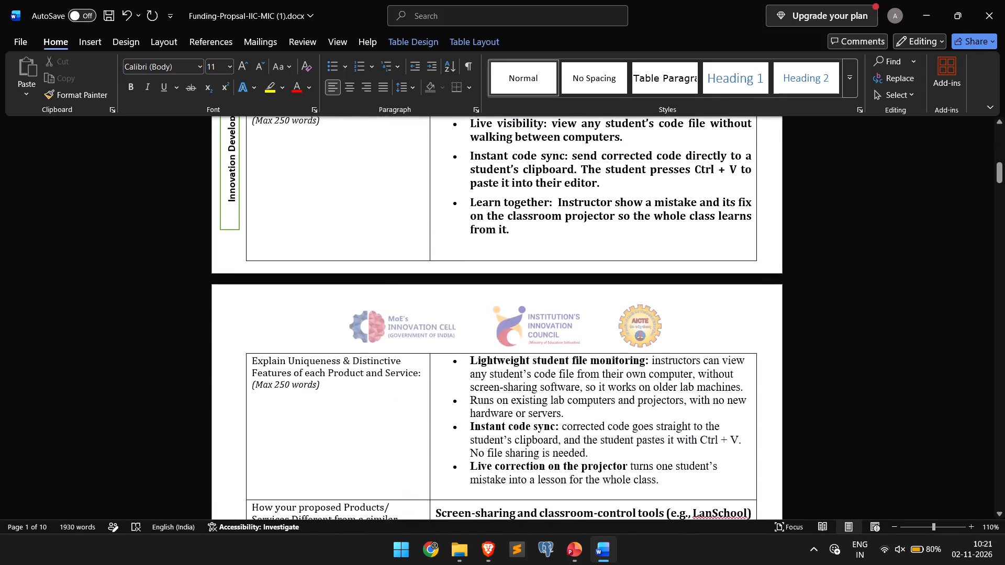
scroll(839, 392, "down", 8)
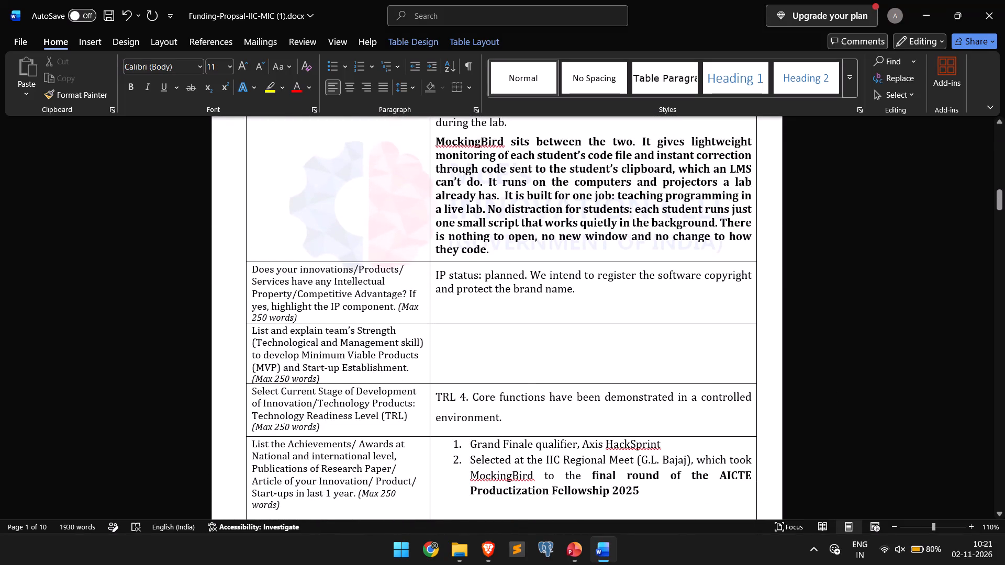
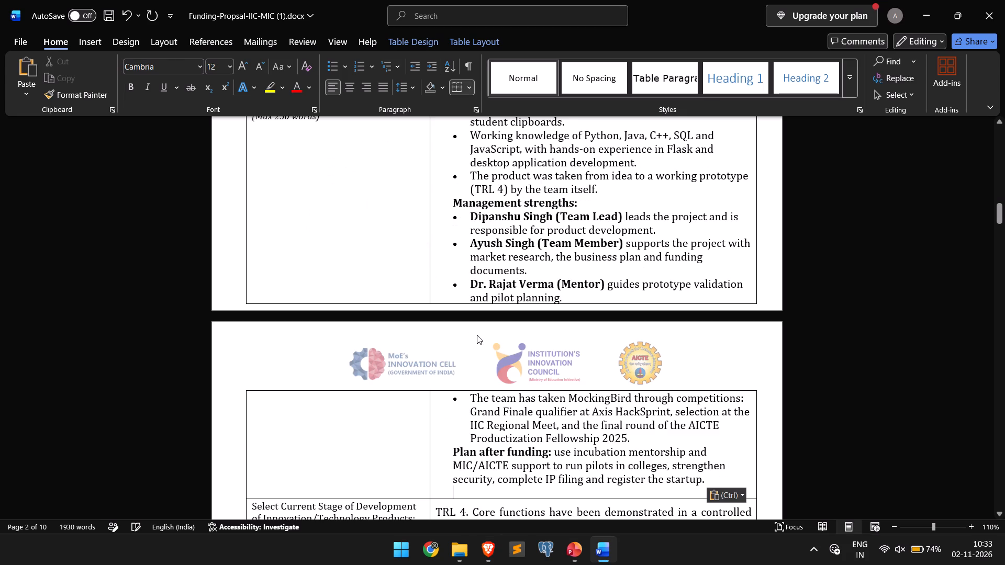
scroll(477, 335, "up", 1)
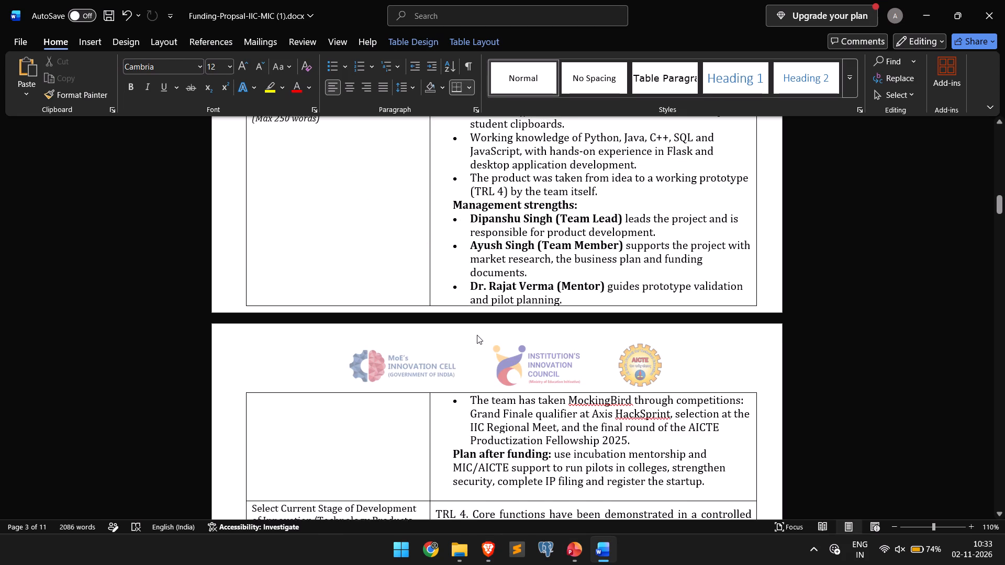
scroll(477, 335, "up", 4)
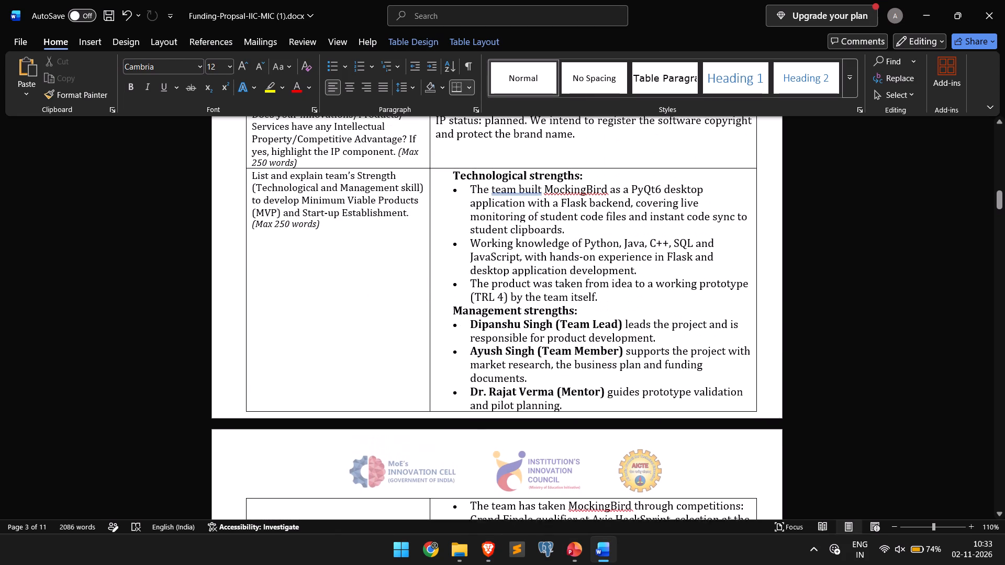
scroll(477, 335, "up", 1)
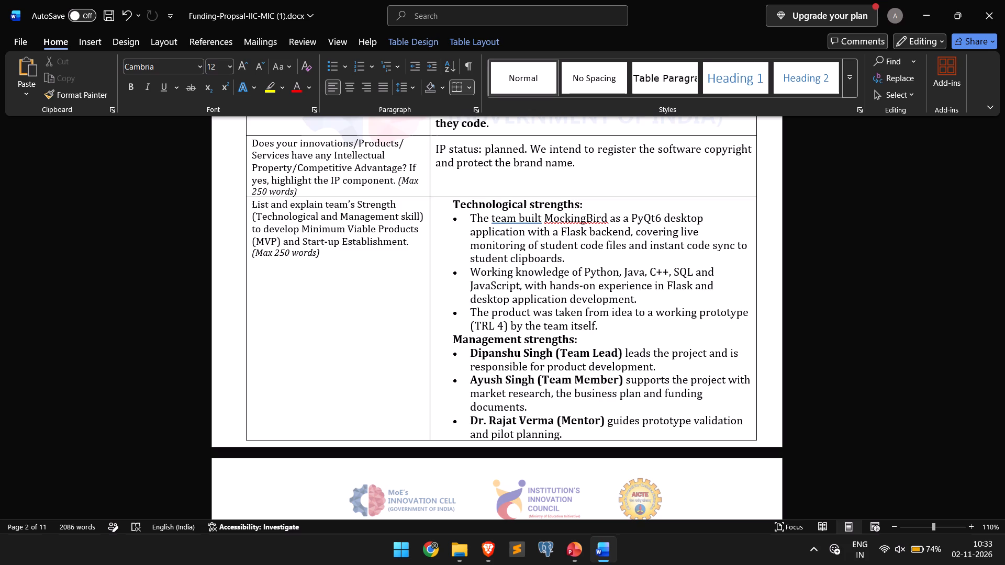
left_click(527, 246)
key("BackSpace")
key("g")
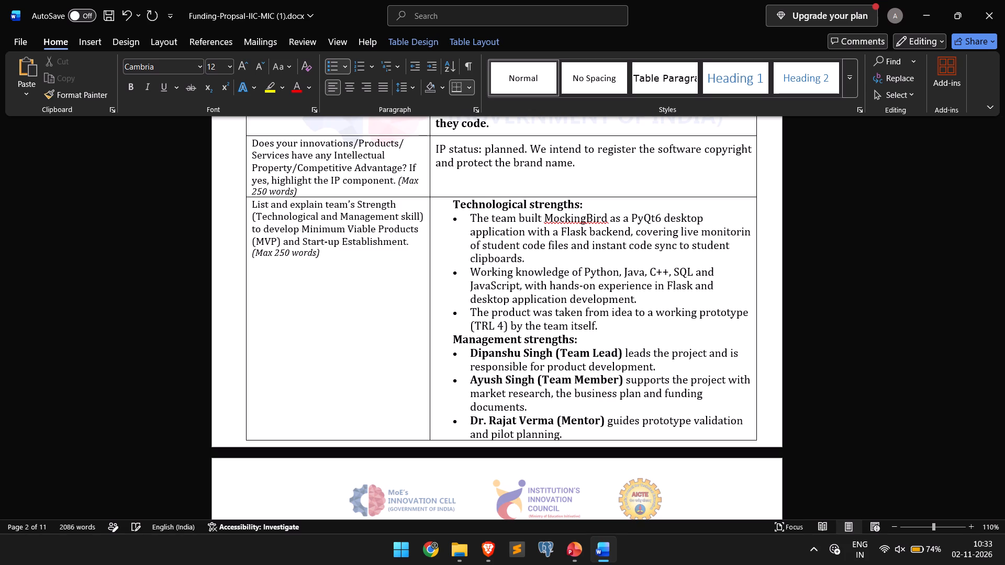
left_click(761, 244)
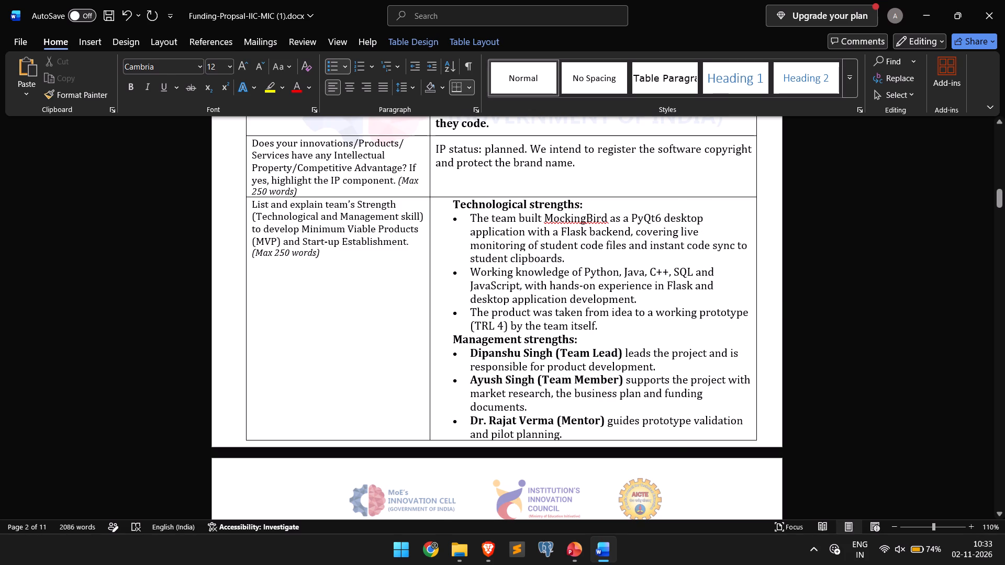
Remove Java from the working-knowledge bullet under Technological strengths.
scroll(807, 237, "up", 1)
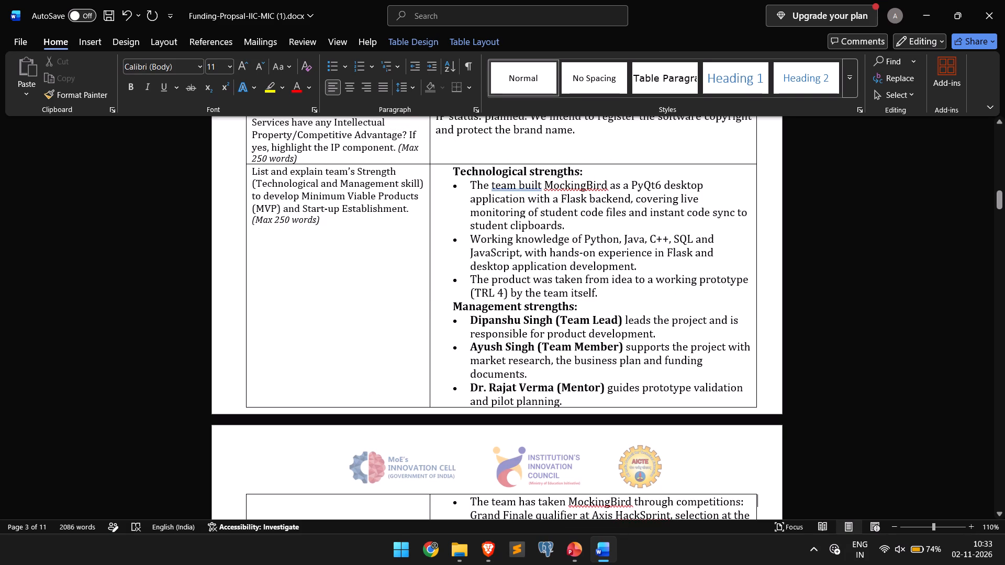
left_click(646, 242)
key("BackSpace")
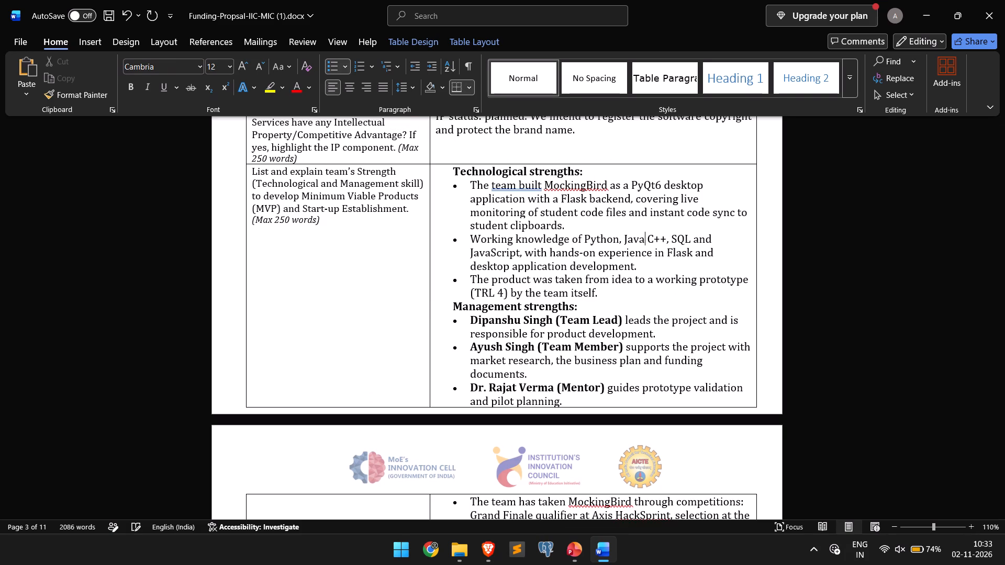
key("BackSpace")
key("BackSpace")
key("BackSpace")
key("BackSpace")
key("BackSpace")
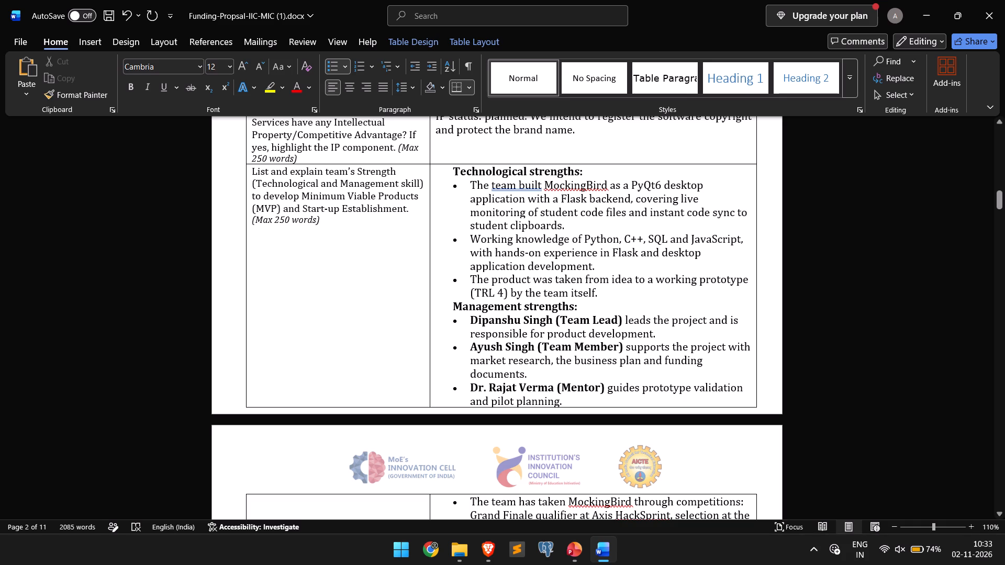
Insert "FastApi" after SQL in the working-knowledge bullet, separated by a comma and a space.
left_click(667, 236)
type("Fast")
key("shift+a")
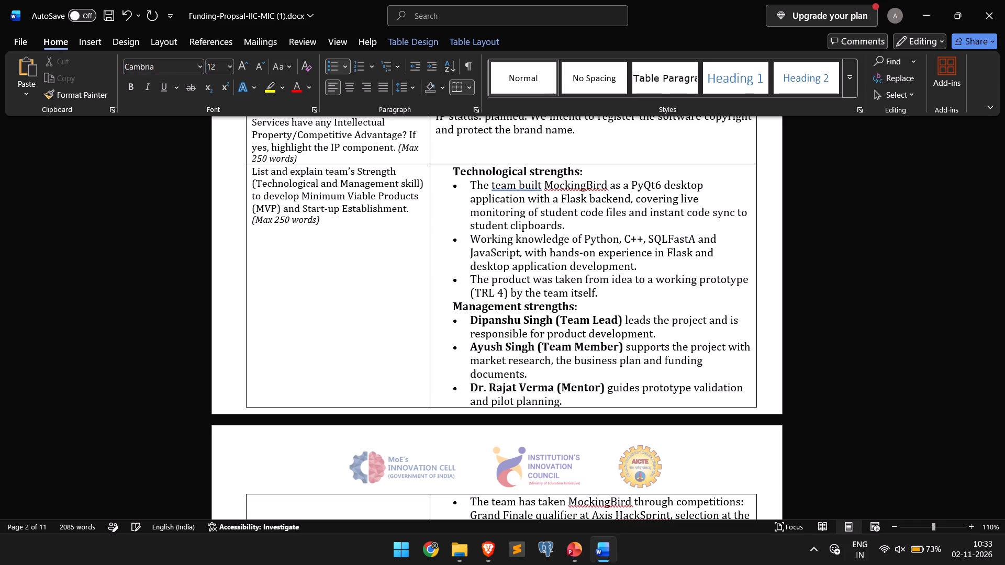
type("pi")
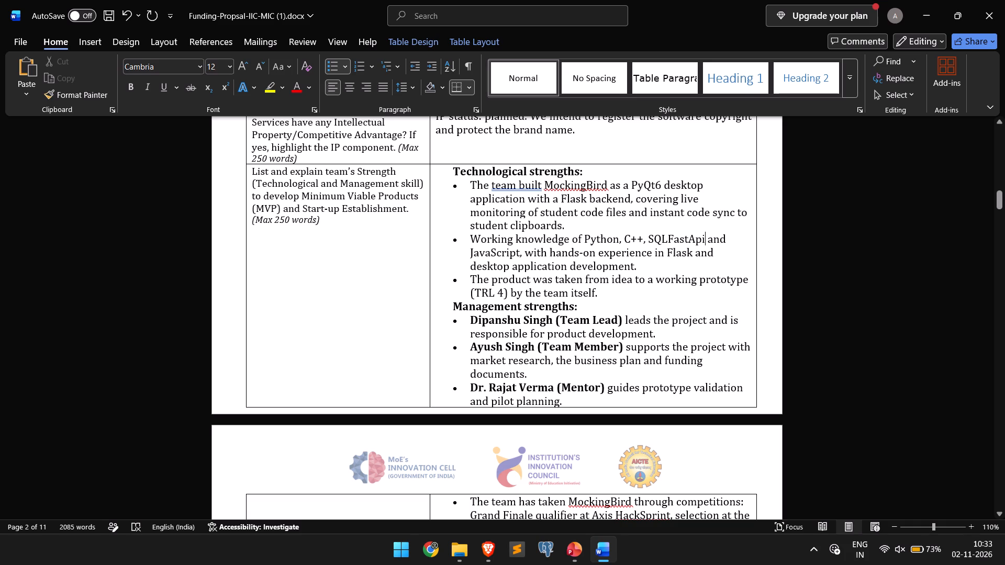
left_click(669, 237)
type(",")
key("space")
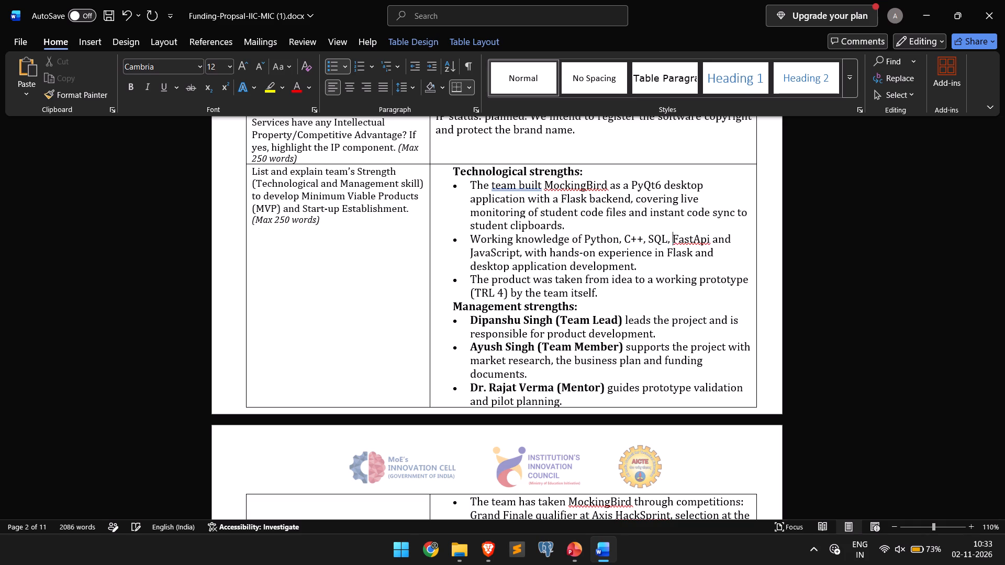
left_click(795, 239)
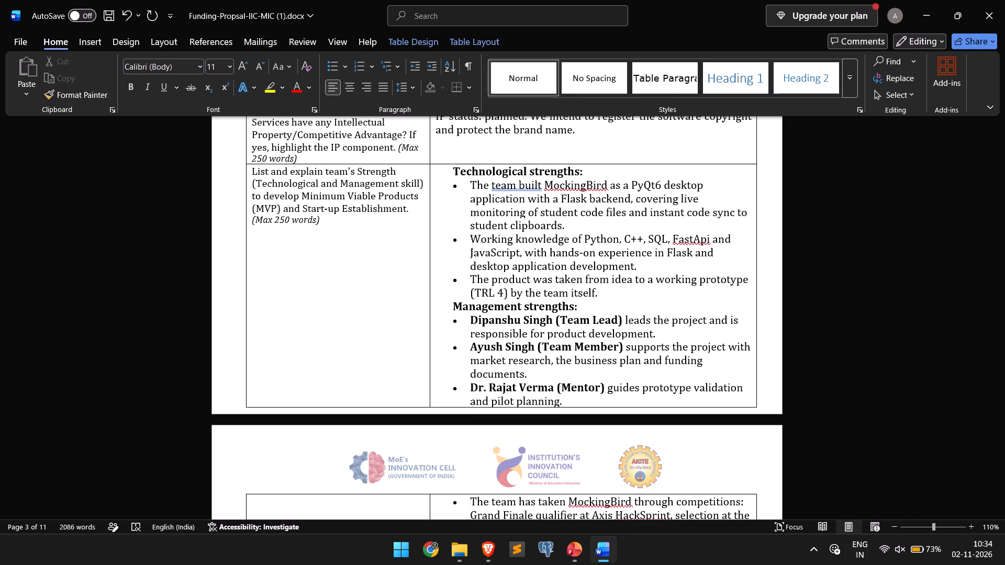
scroll(793, 240, "down", 1)
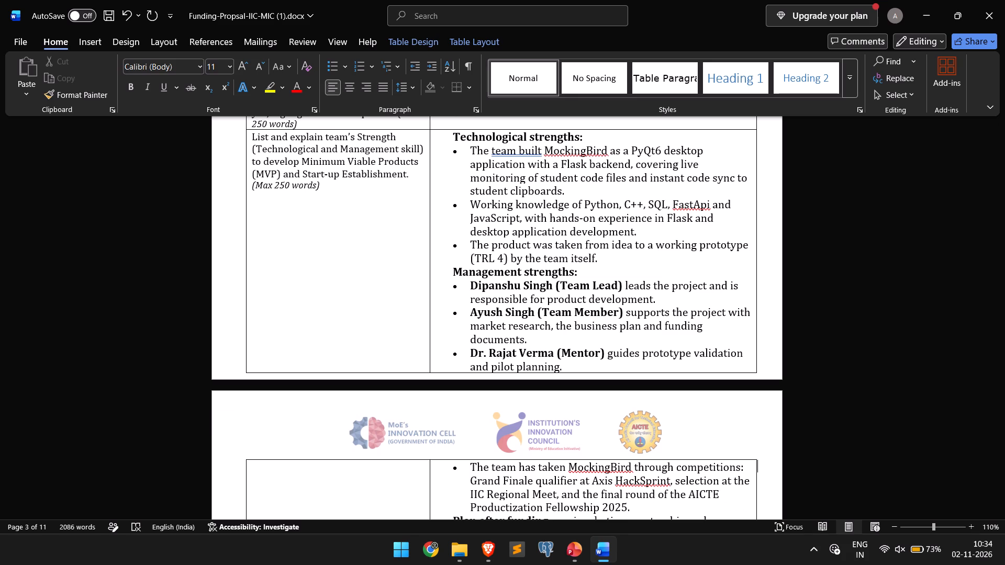
scroll(793, 240, "down", 2)
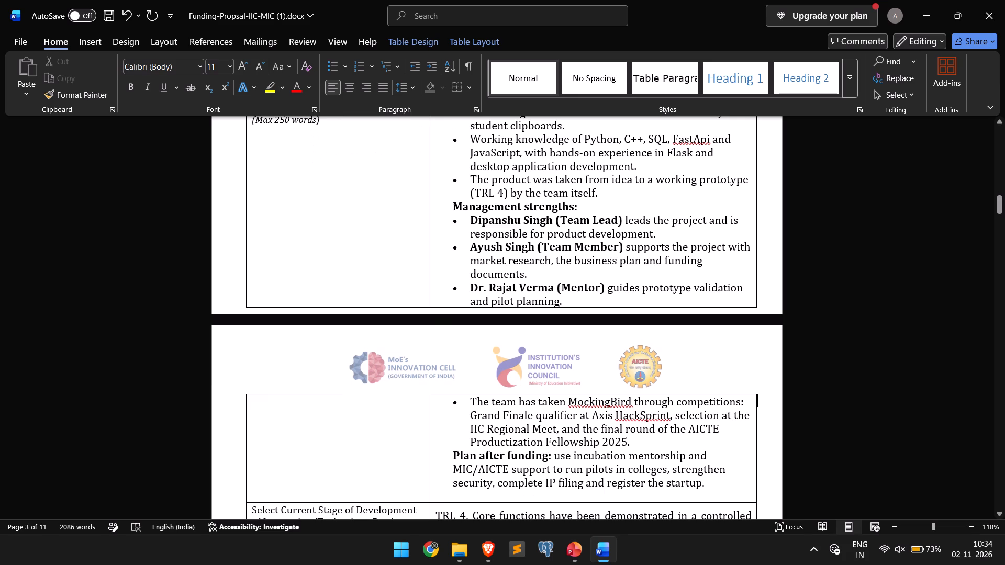
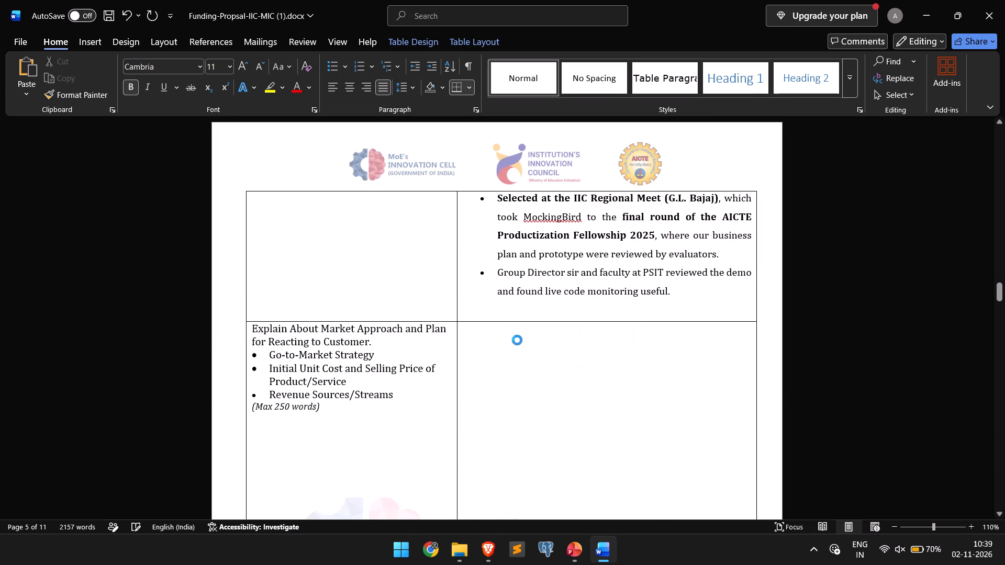
Delete "this is about ₹1,350 per institute per year, excluding onboarding and support time." from the end of the Unit cost bullet.
scroll(517, 340, "up", 1)
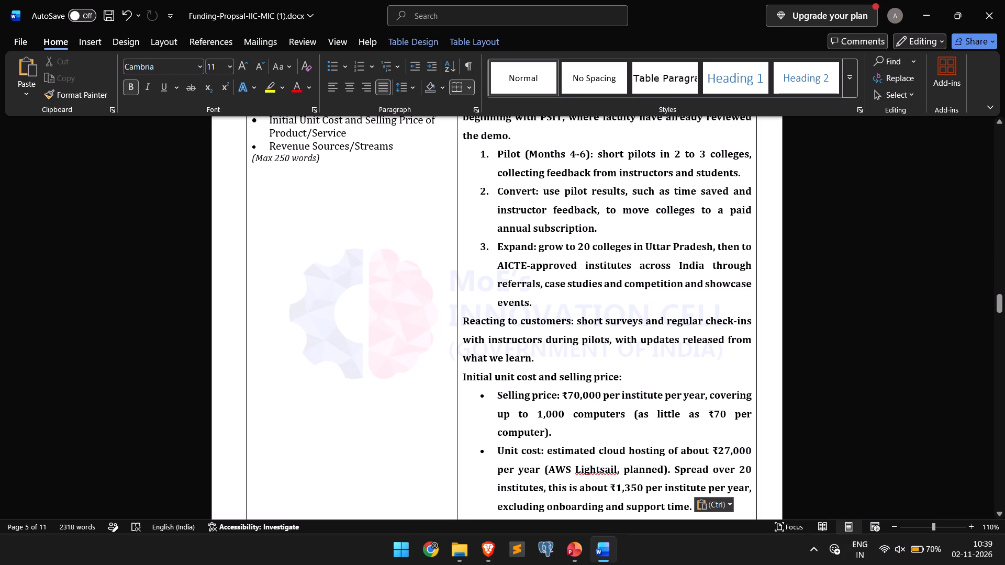
scroll(655, 476, "down", 1)
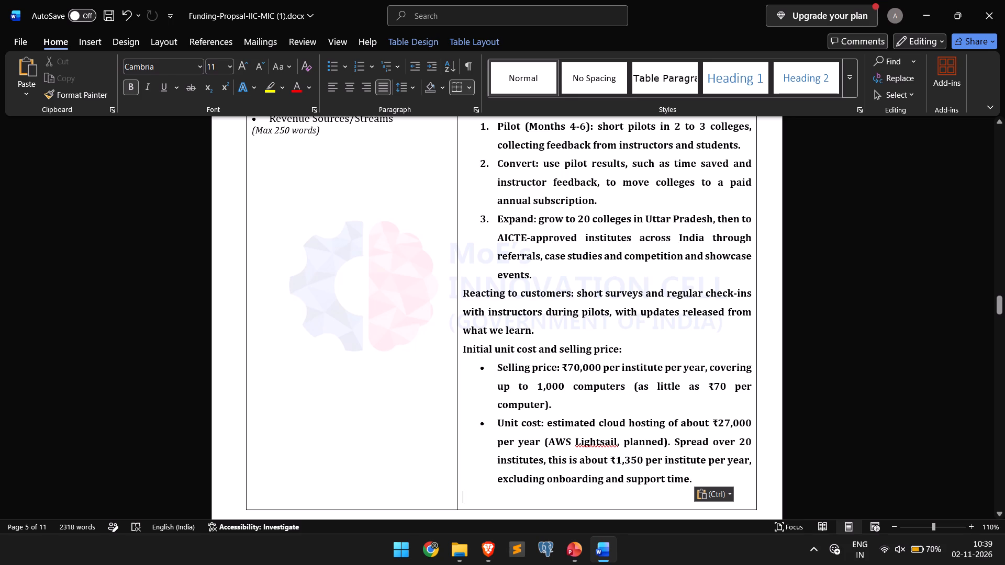
left_click_drag(694, 481, 554, 460)
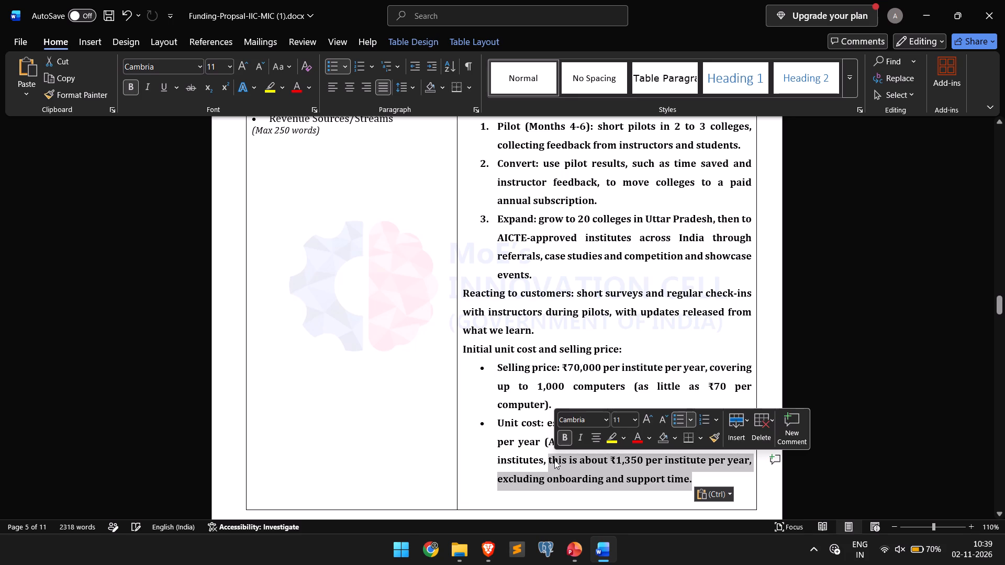
key("BackSpace")
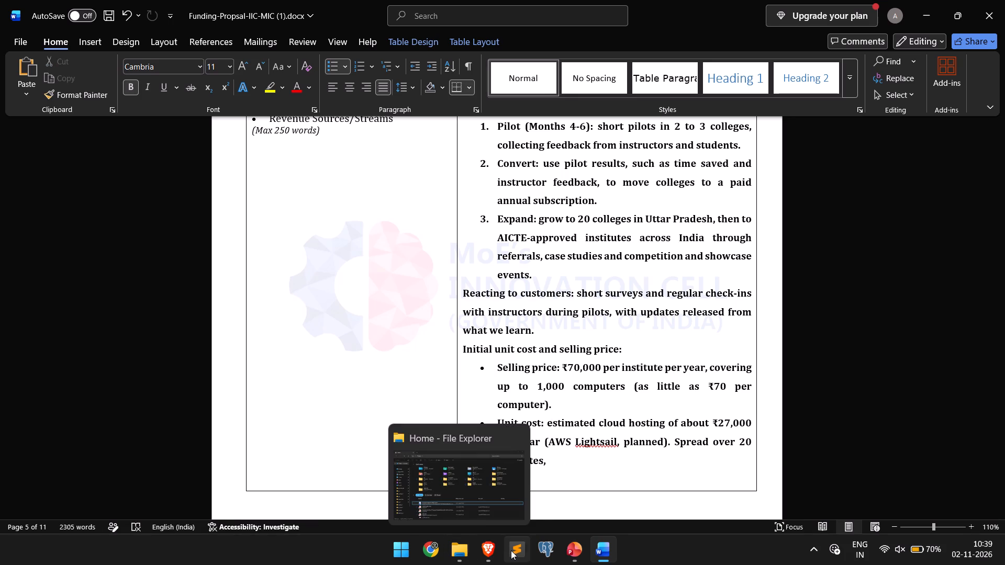
Search the Sublime Text notes for "528" to look up the annual cost breakdown.
left_click(514, 550)
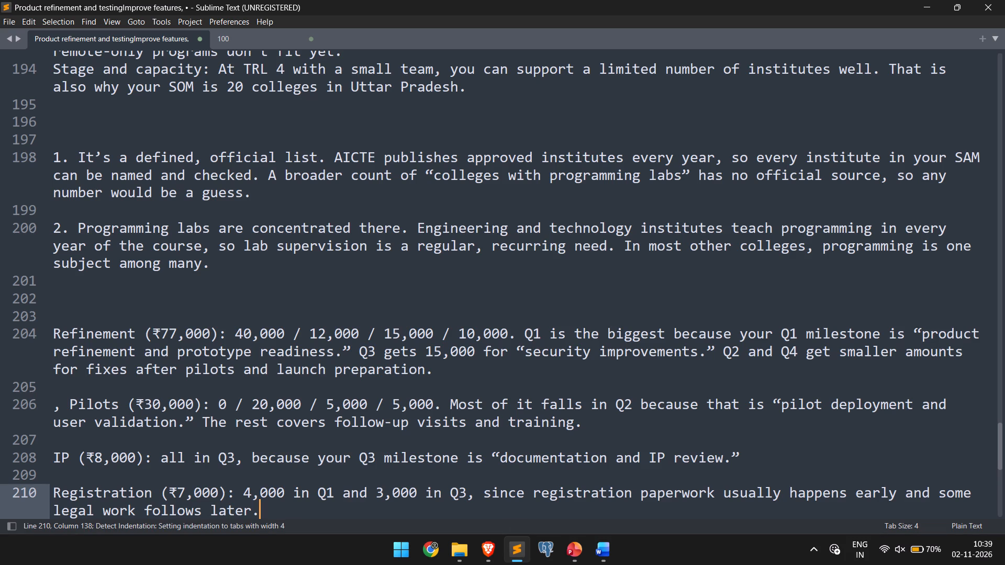
key("ctrl+f")
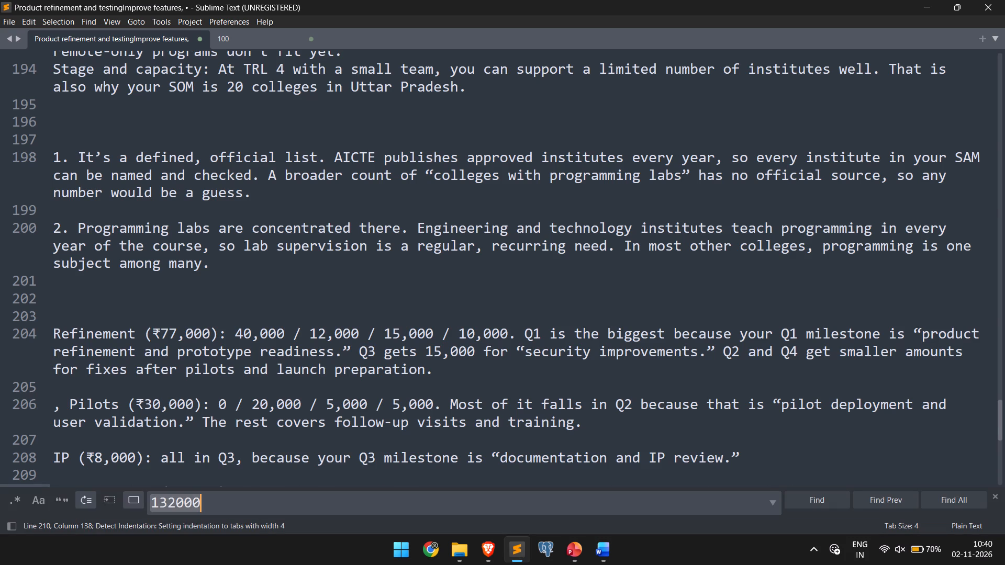
key("BackSpace")
type("528")
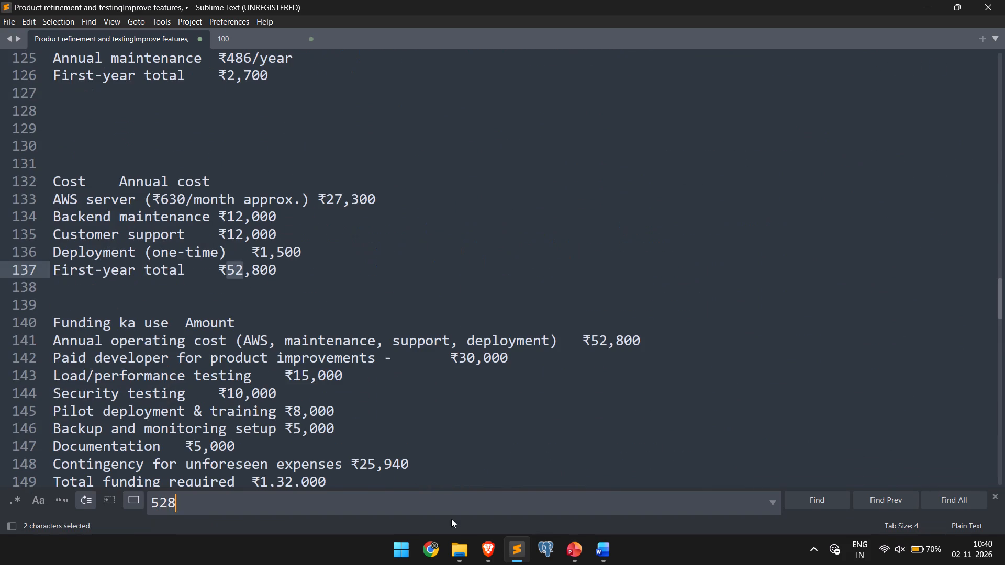
Back in Word, end the Unit cost bullet with "excluding backend maintenance, customer support and deployment charges".
left_click(604, 553)
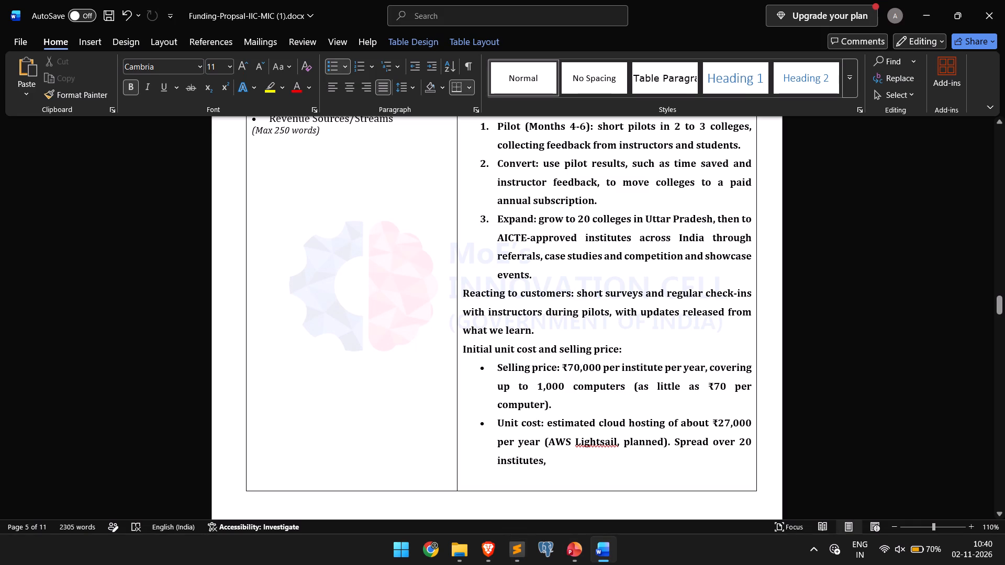
type("excluding backend")
key("space")
type("mainten")
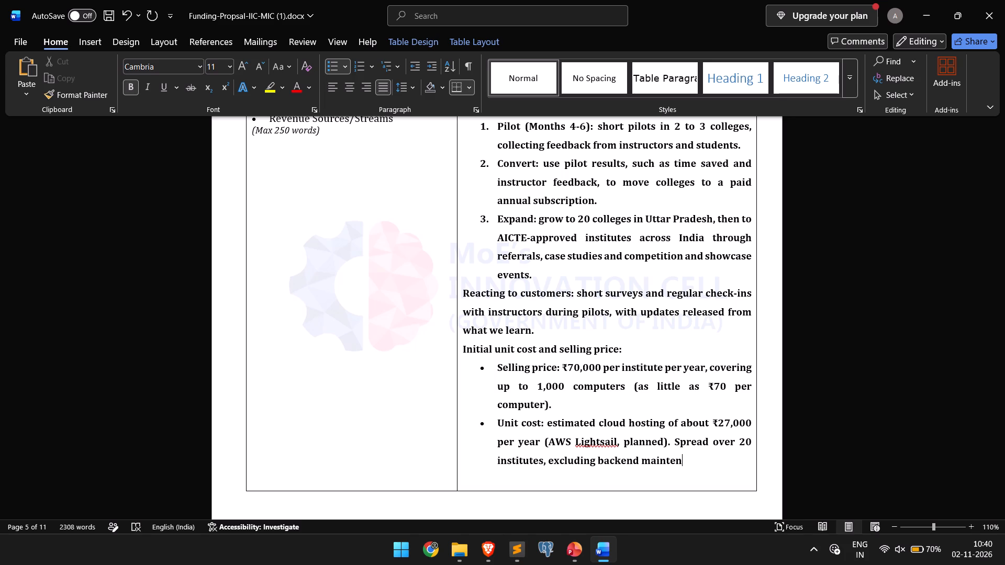
key("BackSpace")
type("nance")
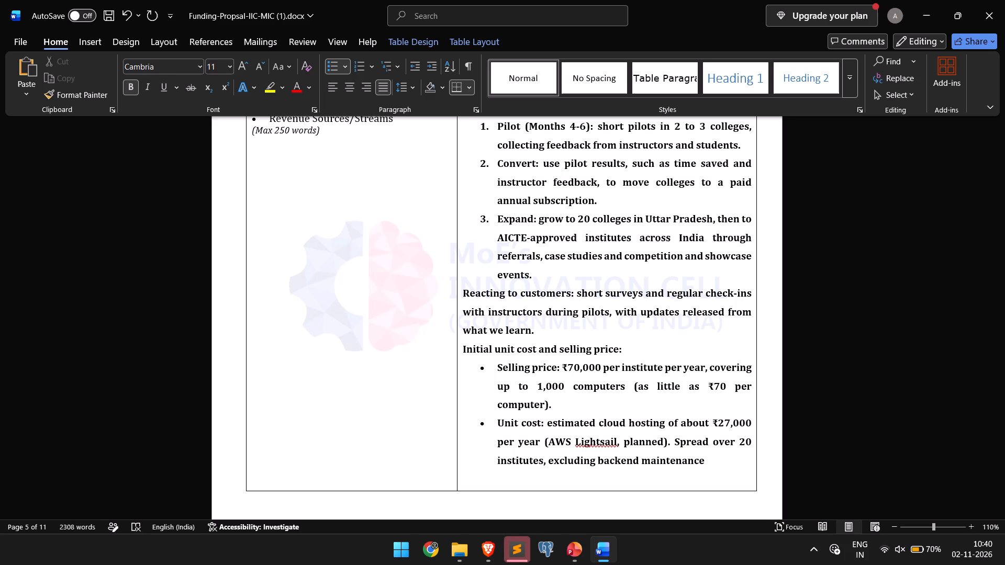
type(", customer support and deployment")
key("space")
type("charges")
Insert "One time" before "deployment charges" in the Unit cost bullet and end the sentence with a period.
key("Left")
key("Left")
key("Left")
key("Left")
key("Left")
key("Left")
key("Left")
key("Left")
key("Left")
key("Left")
key("Left")
key("Left")
key("Left")
key("Left")
key("Left")
key("Left")
key("Left")
key("Left")
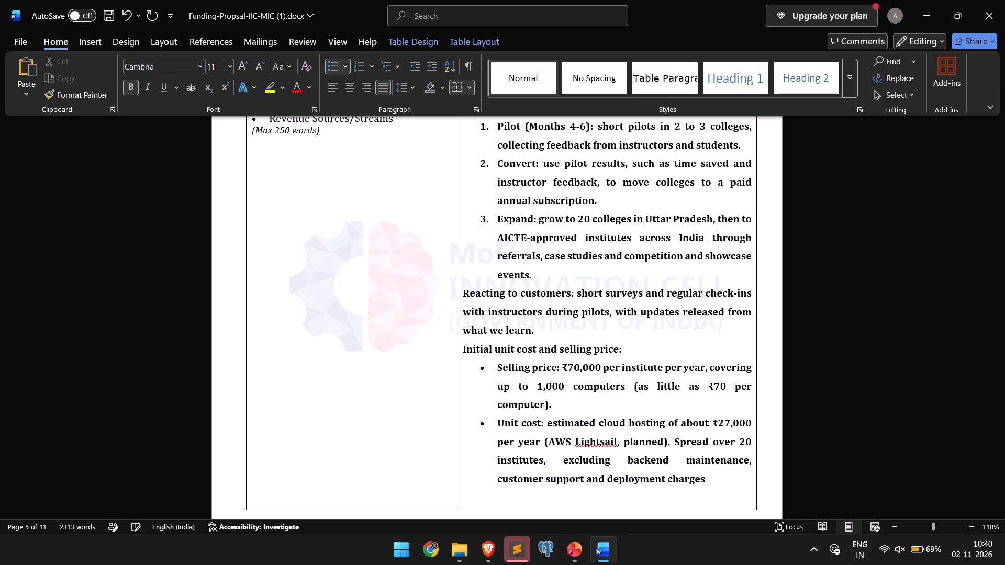
type("one time")
key("space")
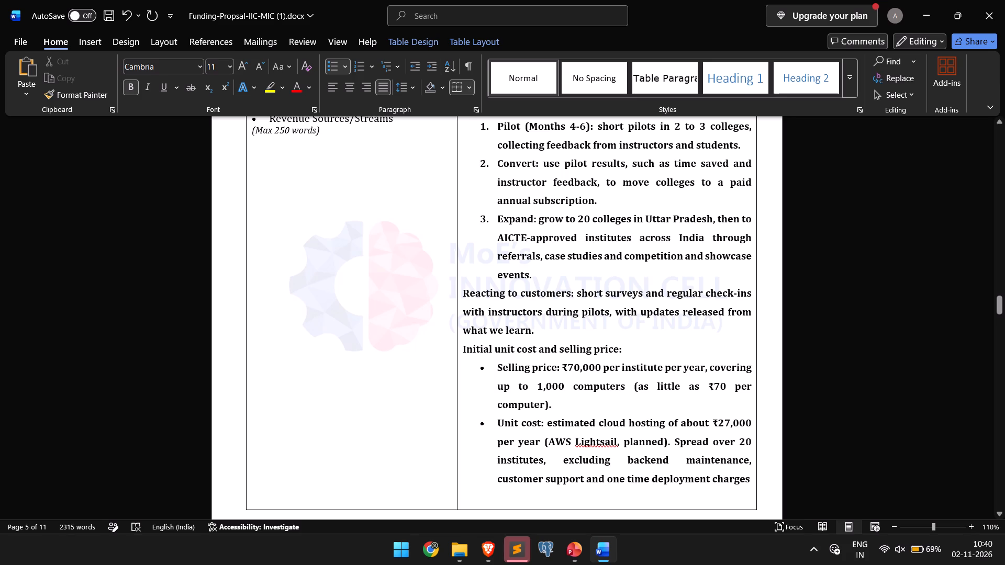
left_click(611, 480)
key("BackSpace")
key("shift+o")
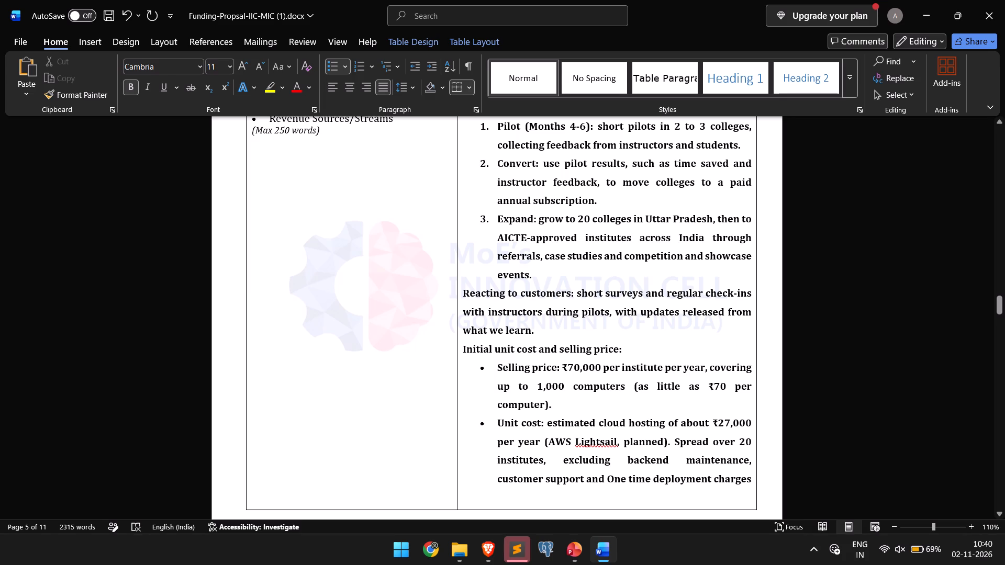
left_click(792, 470)
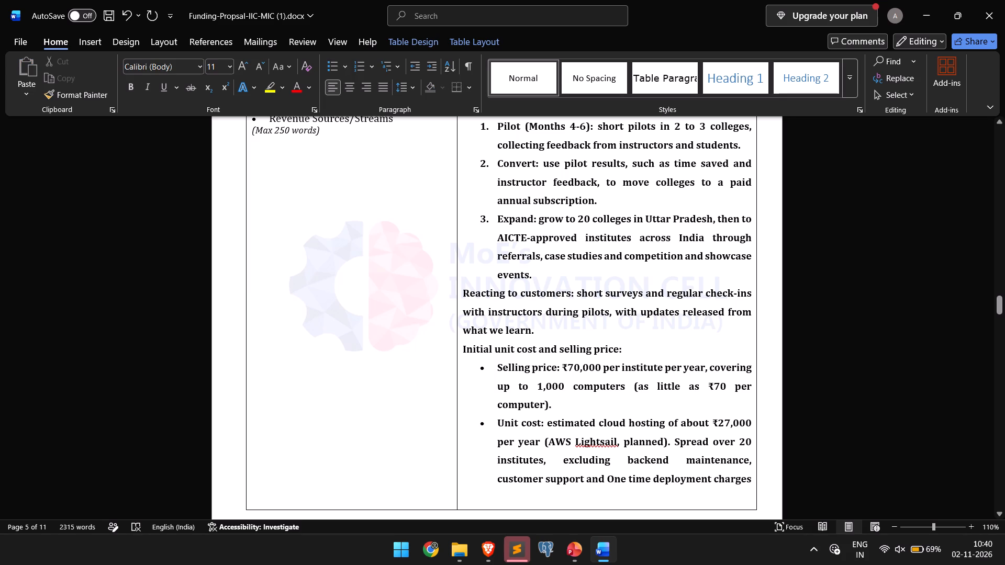
left_click(754, 480)
key("period")
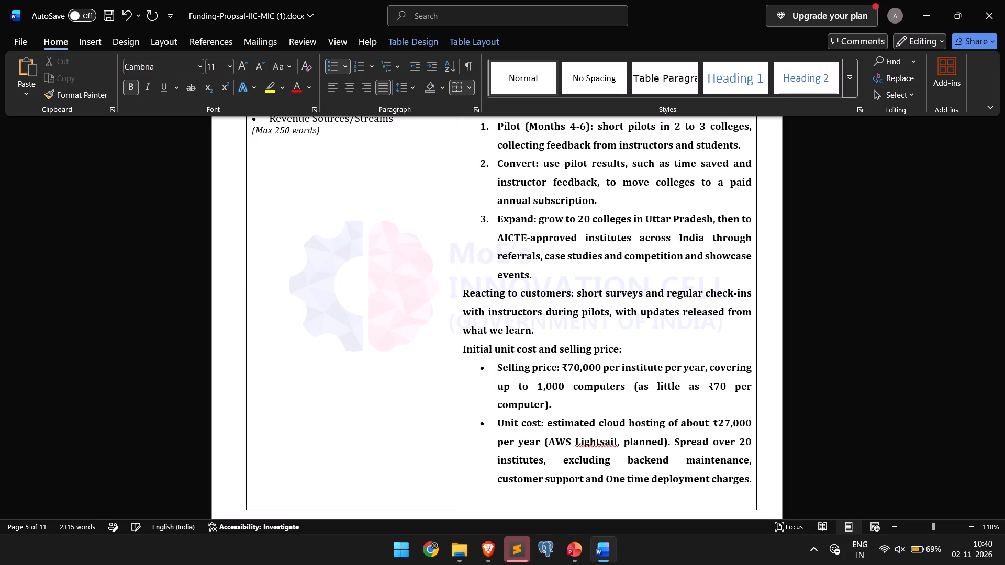
left_click(835, 457)
Review the Market Approach answer and the form's following answers on stakeholders and challenges, up to the incubation and grant support questions.
scroll(835, 457, "down", 1, "ctrl")
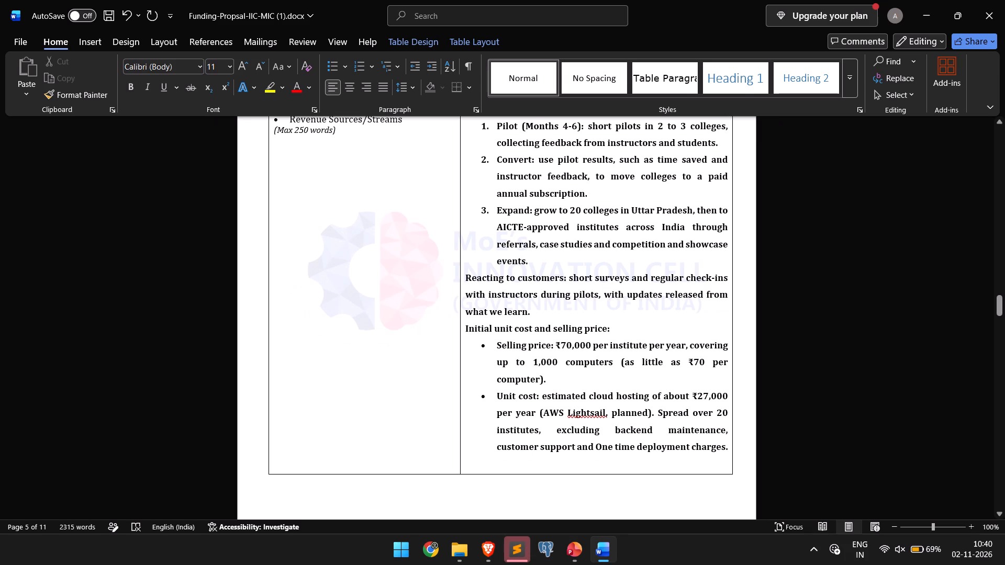
scroll(742, 340, "up", 2)
scroll(695, 317, "up", 2)
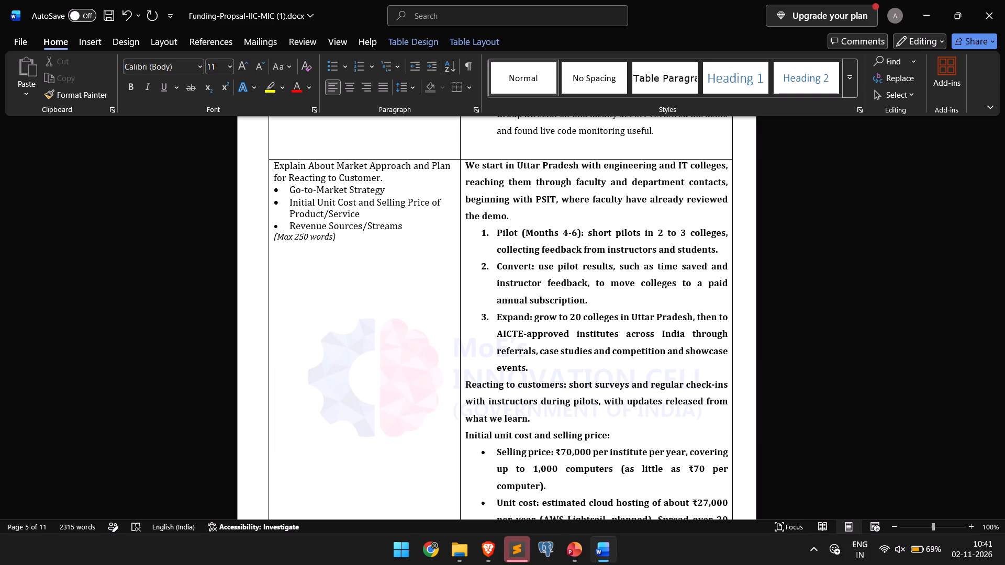
scroll(779, 317, "up", 1)
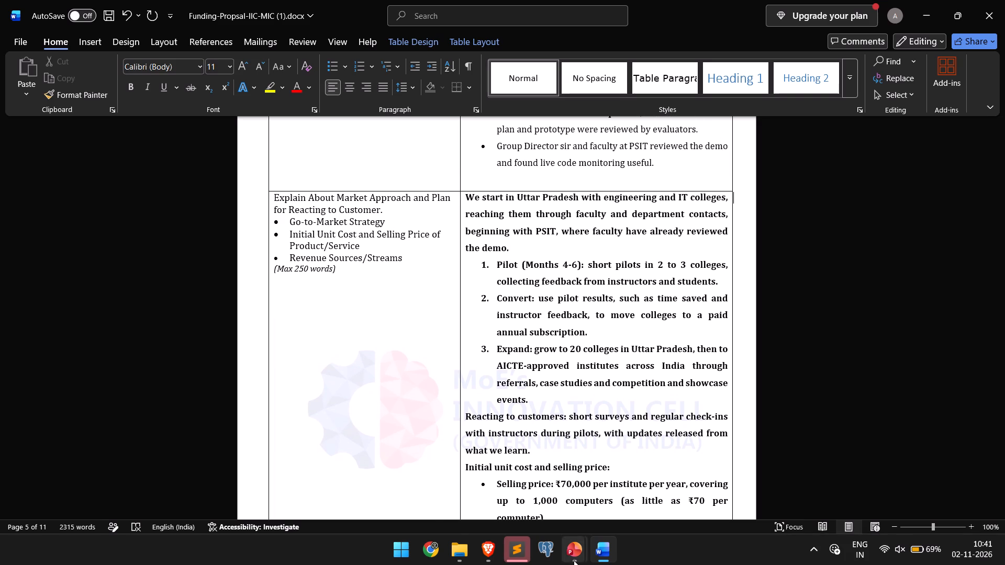
scroll(808, 338, "down", 10)
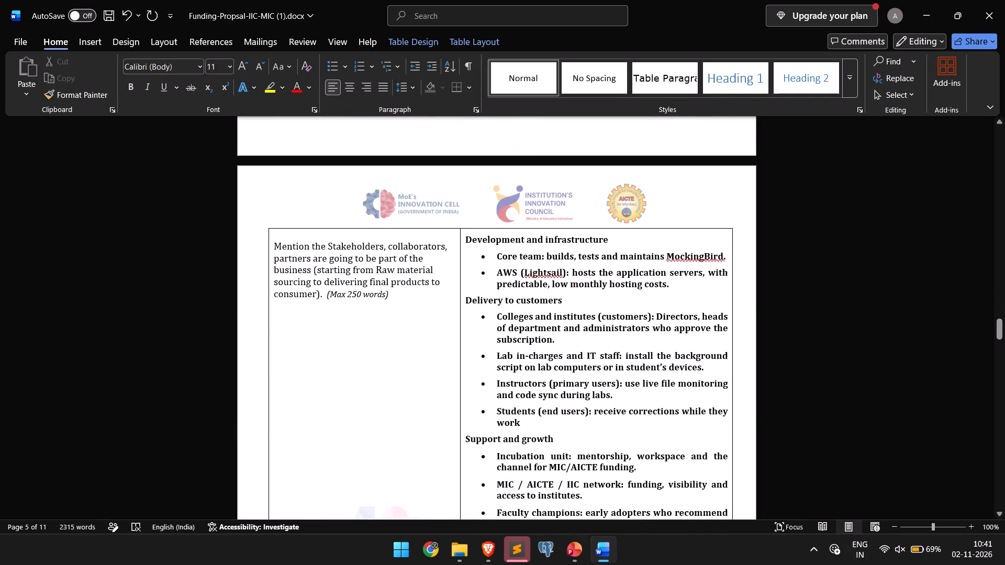
scroll(808, 338, "down", 10)
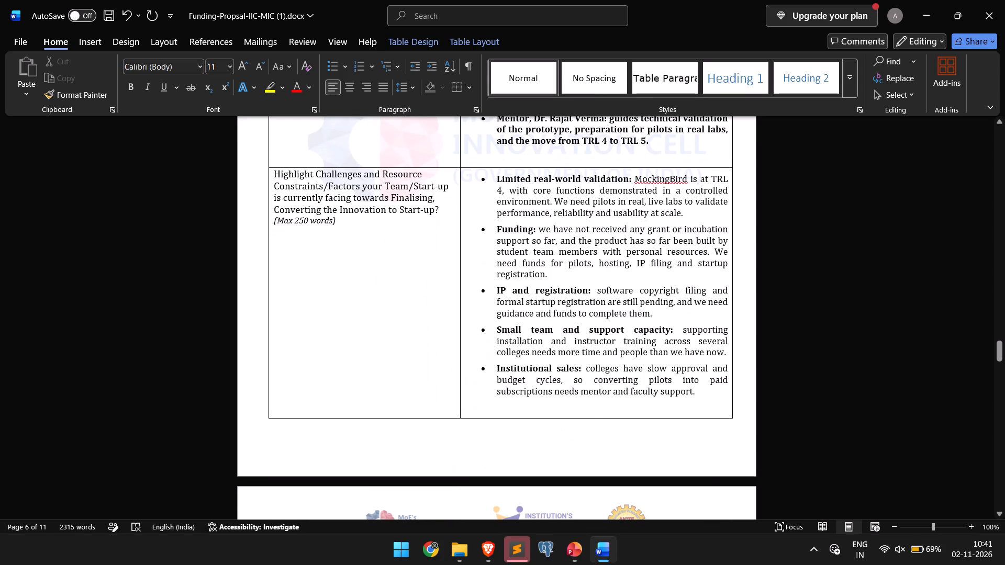
scroll(808, 338, "down", 4)
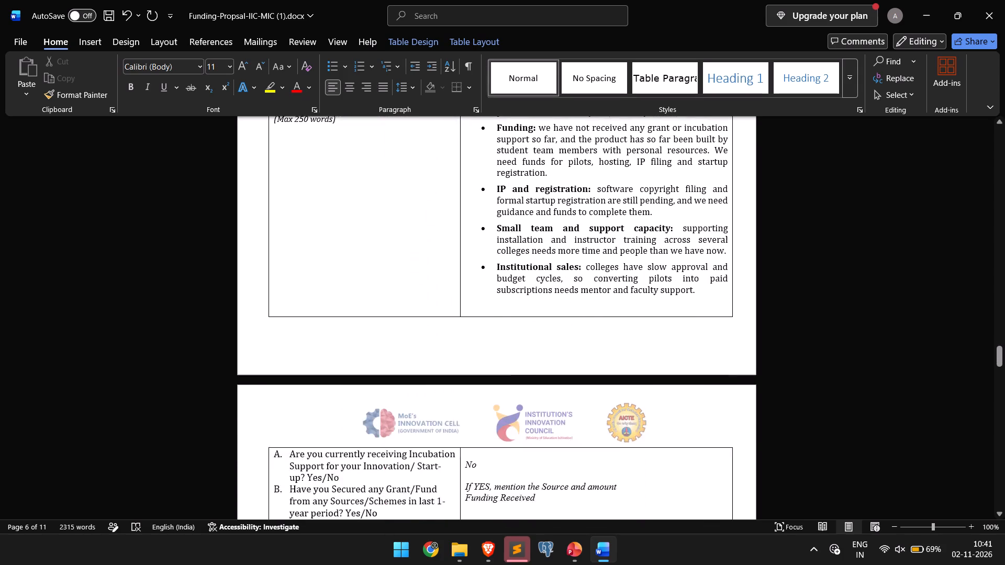
scroll(808, 338, "down", 4)
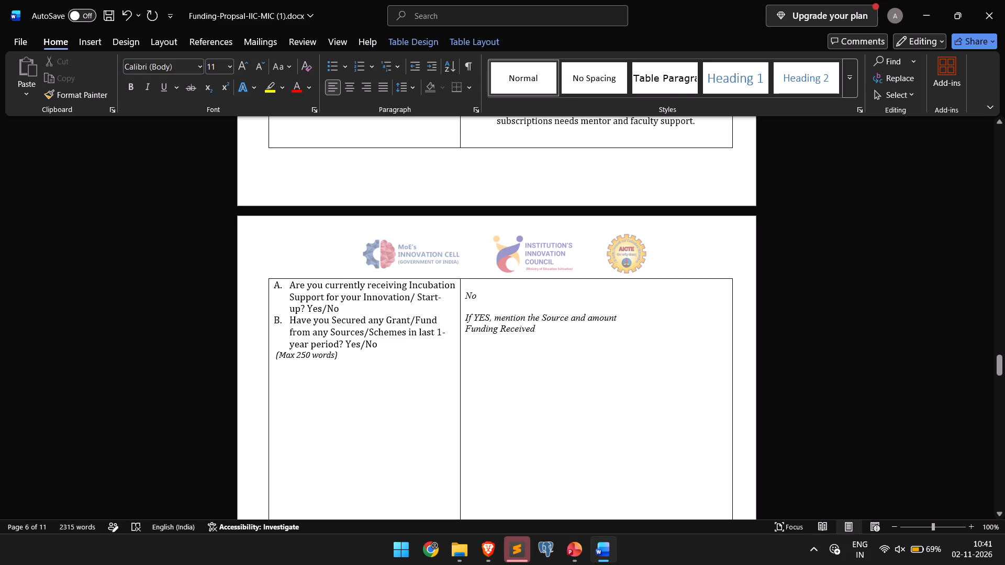
Replace the placeholder "If YES, mention the Source and amount Funding Received" with "no" as the answer to grant question B.
left_click_drag(551, 334, 485, 329)
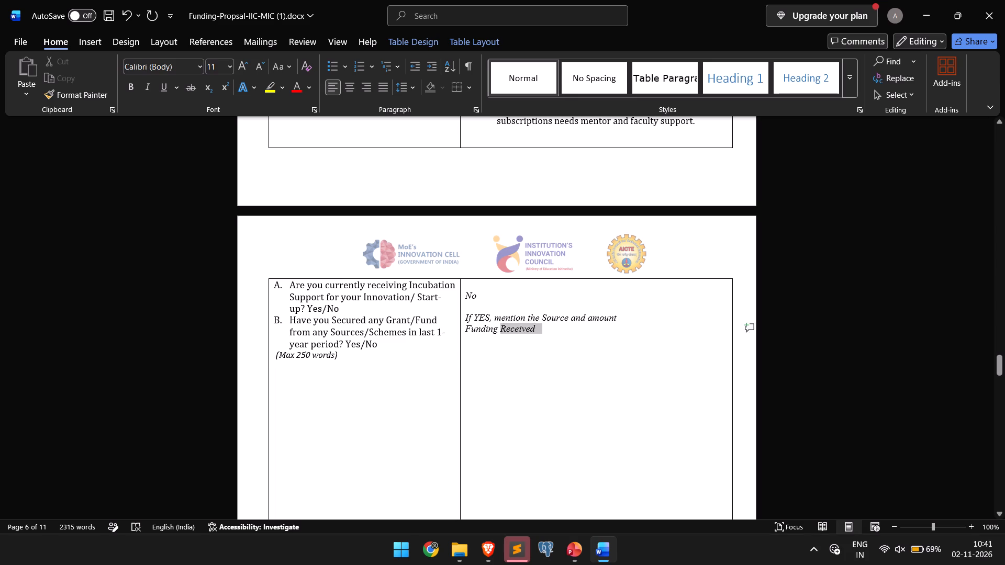
left_click_drag(485, 329, 476, 319)
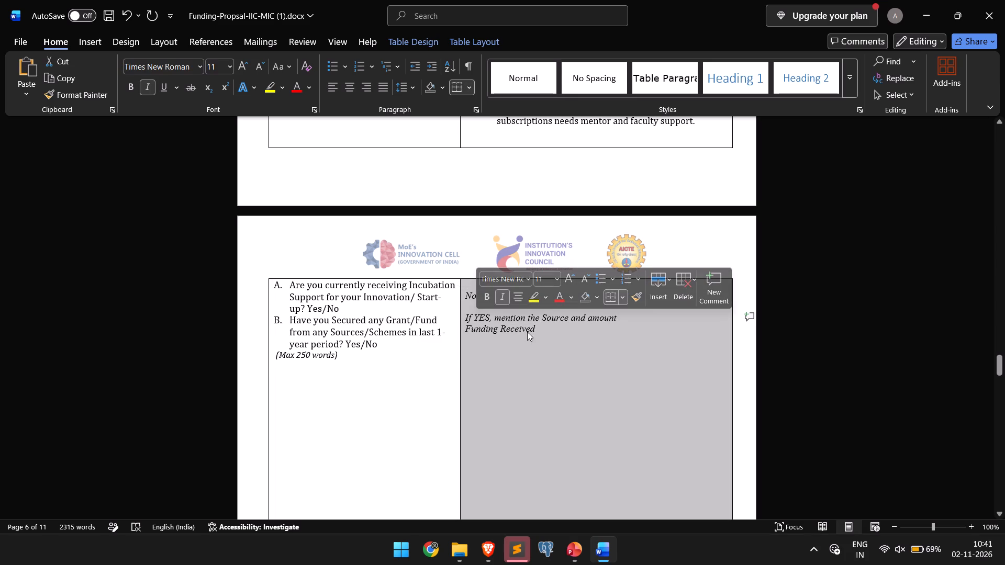
left_click(542, 330)
left_click_drag(542, 330, 477, 321)
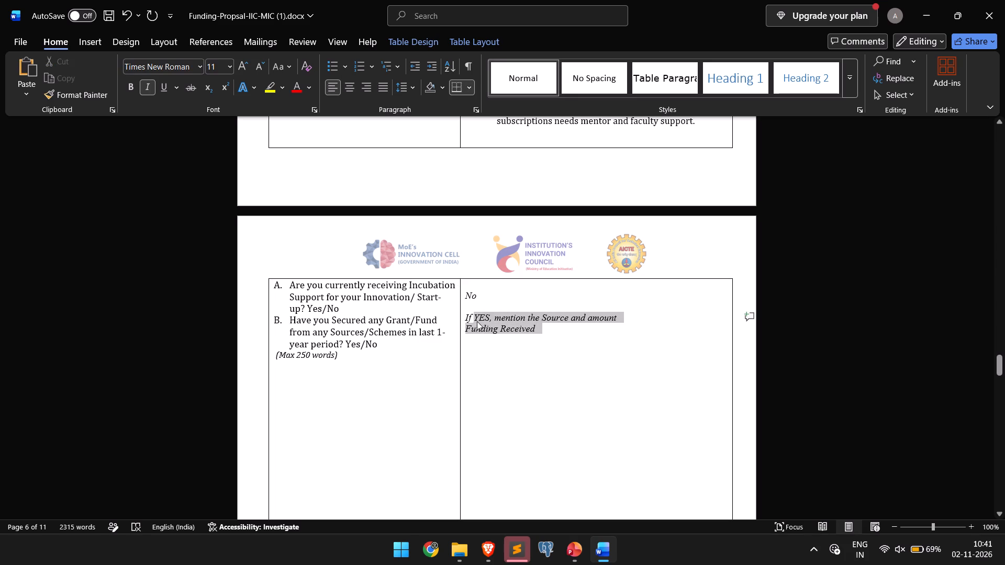
left_click_drag(477, 321, 468, 319)
key("BackSpace")
key("shift+n")
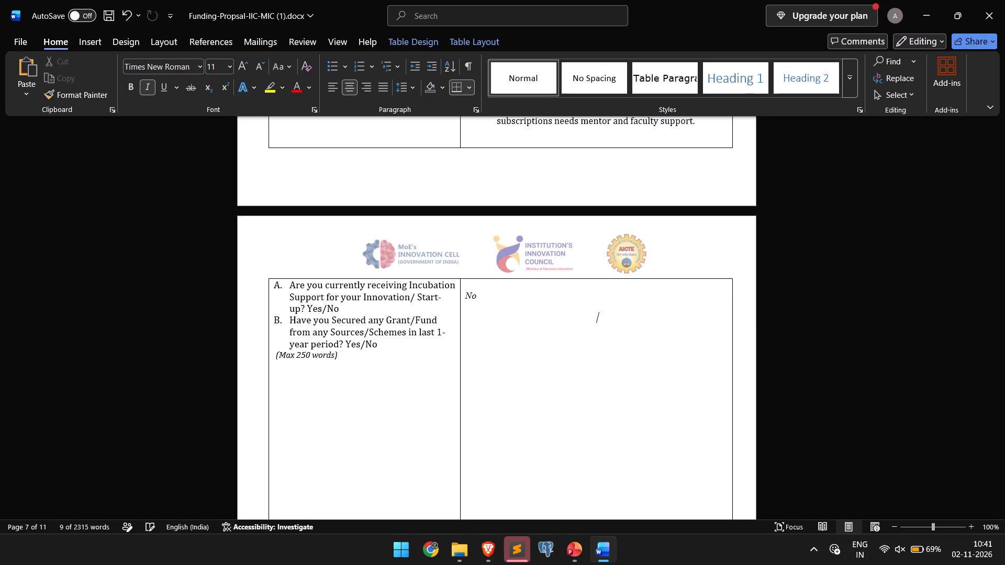
key("BackSpace")
key("BackSpace")
key("BackSpace")
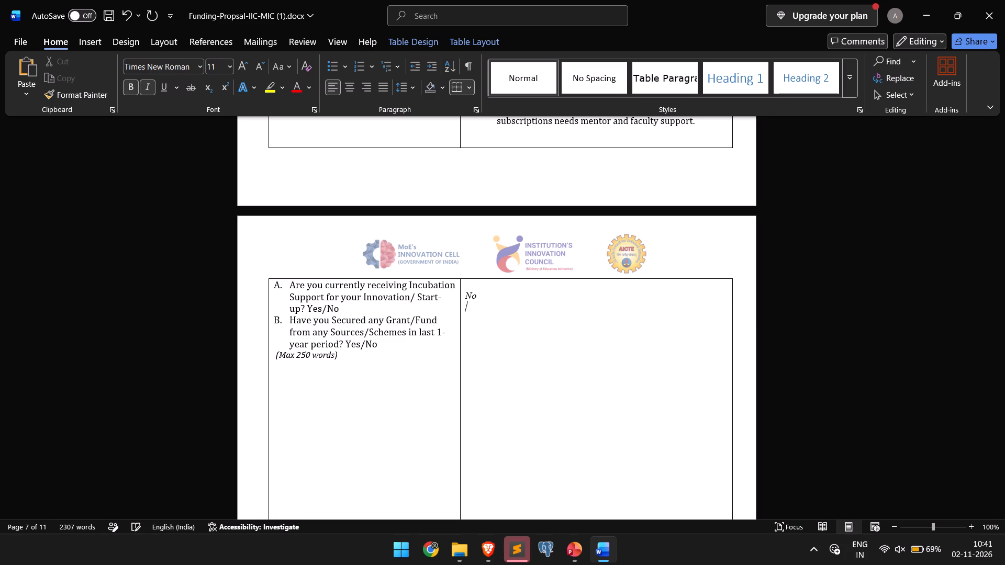
key("Return")
type("no")
Rewrite the answers to incubation question A and grant question B in capitals as "NO".
key("BackSpace")
key("BackSpace")
type("NO")
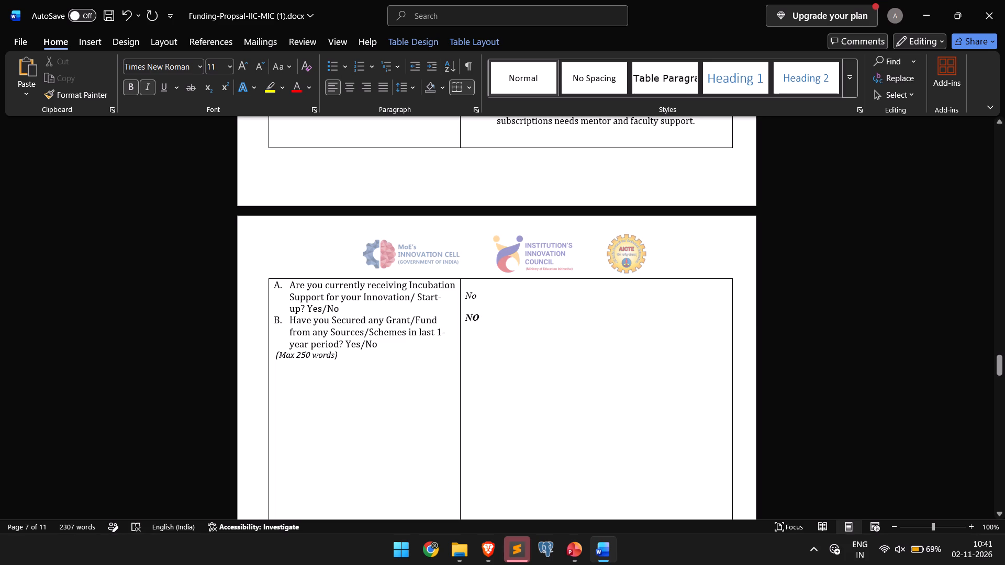
left_click(487, 298)
key("BackSpace")
key("BackSpace")
type("NO")
left_click(778, 353)
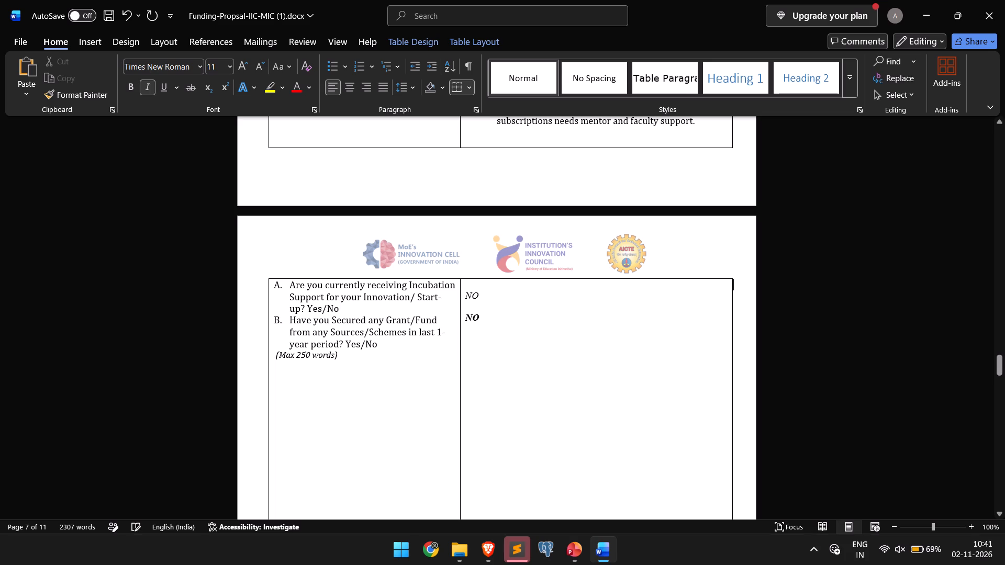
Delete the empty lines below the two "NO" answers so the table row shrinks to fit its question text.
scroll(778, 353, "down", 7)
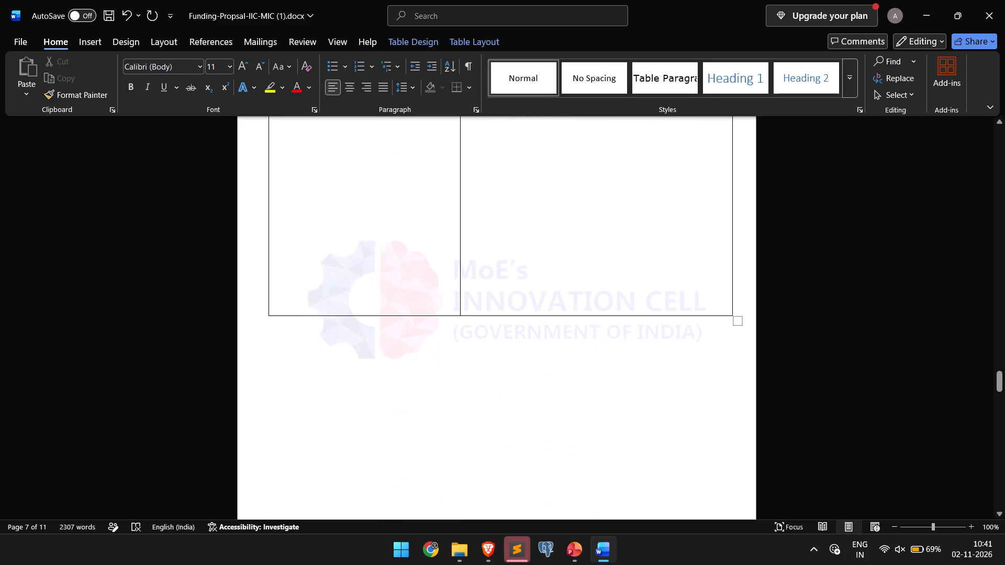
left_click(629, 306)
key("BackSpace")
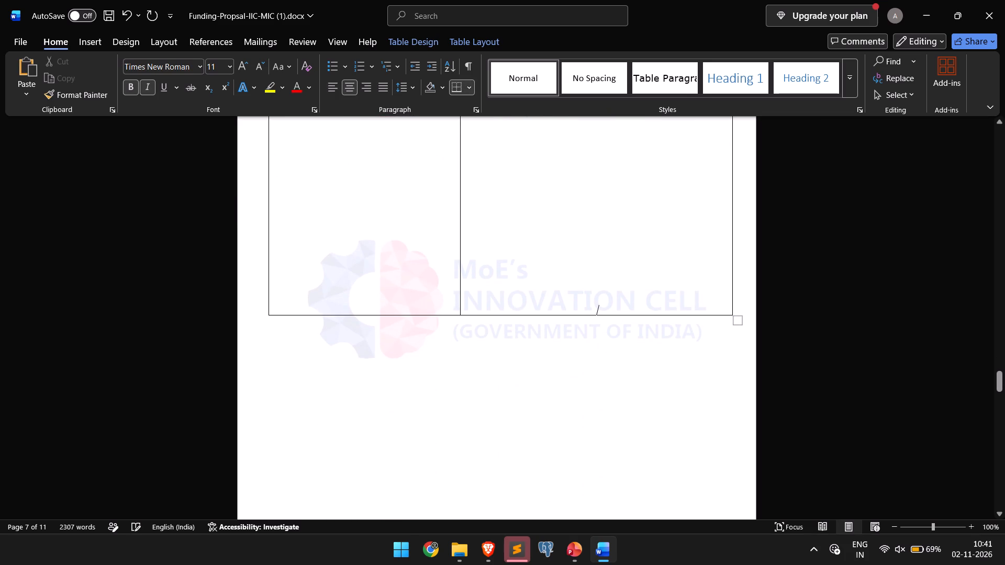
key("BackSpace")
key("BackSpace")
key("BackSpace")
key("BackSpace")
key("BackSpace")
scroll(629, 306, "up", 2)
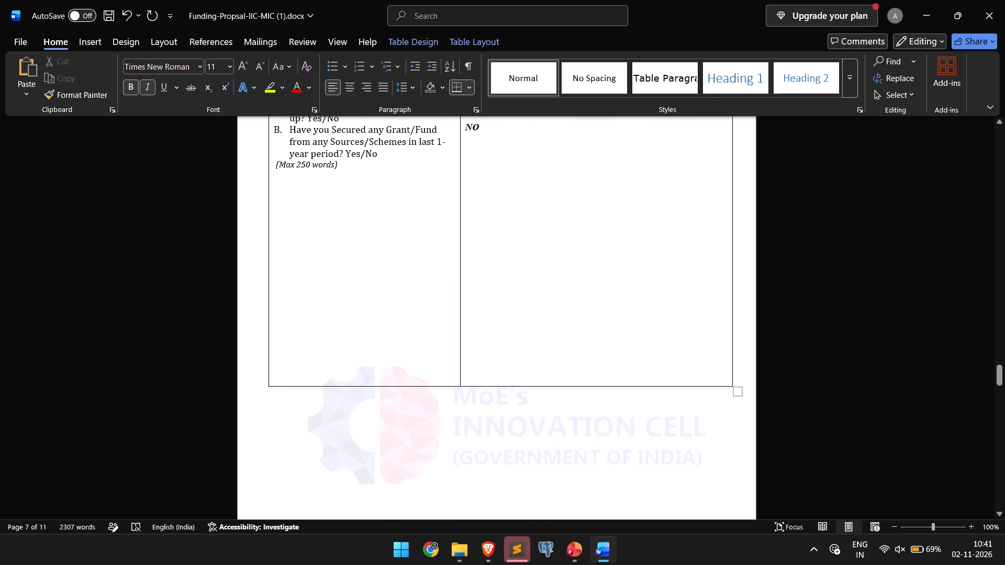
scroll(629, 306, "up", 2)
key("BackSpace")
key("BackSpace")
key("BackSpace")
key("BackSpace")
key("BackSpace")
key("BackSpace")
key("BackSpace")
key("BackSpace")
key("BackSpace")
key("BackSpace")
key("BackSpace")
key("BackSpace")
key("BackSpace")
key("BackSpace")
key("BackSpace")
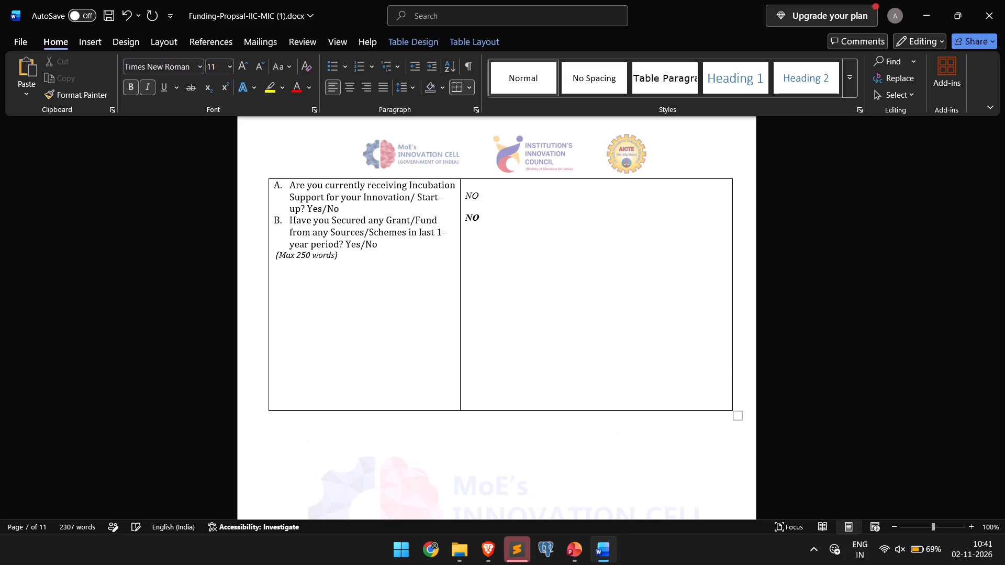
key("BackSpace")
key("BackSpace")
key("BackSpace")
key("BackSpace")
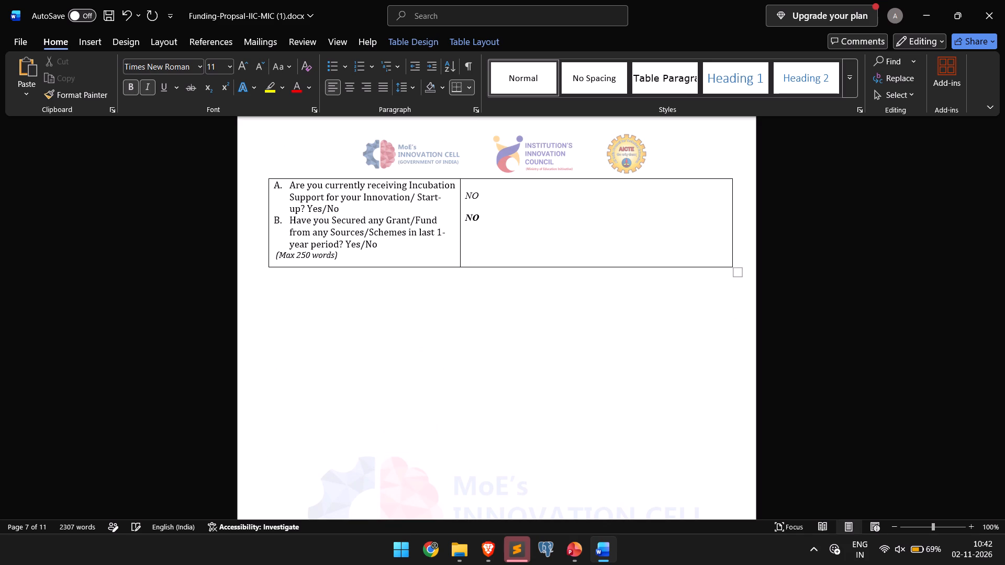
Look through the PART C: Financial Plan tables and, at 80% zoom, capture a screenshot showing the financial requirement box and fund items 1 to 3.
scroll(647, 338, "down", 6)
scroll(647, 288, "down", 4)
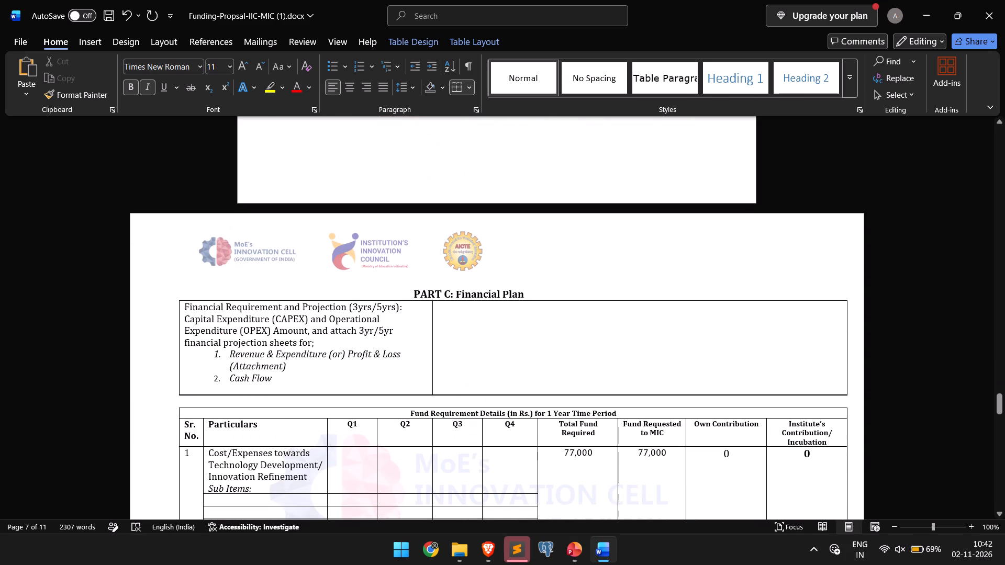
scroll(647, 288, "down", 4)
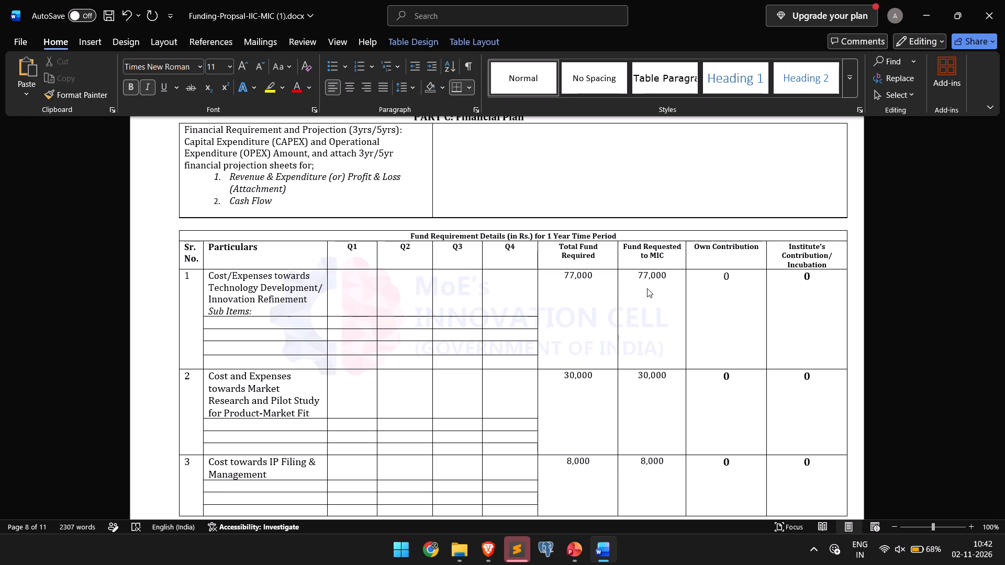
scroll(647, 288, "down", 5)
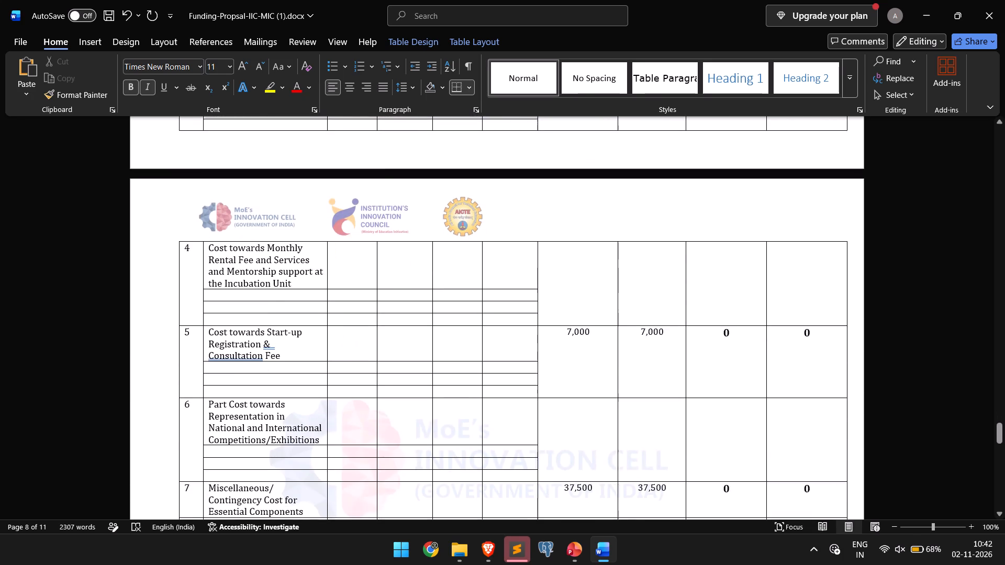
key("ctrl+minus")
key("ctrl+minus")
key("ctrl+minus")
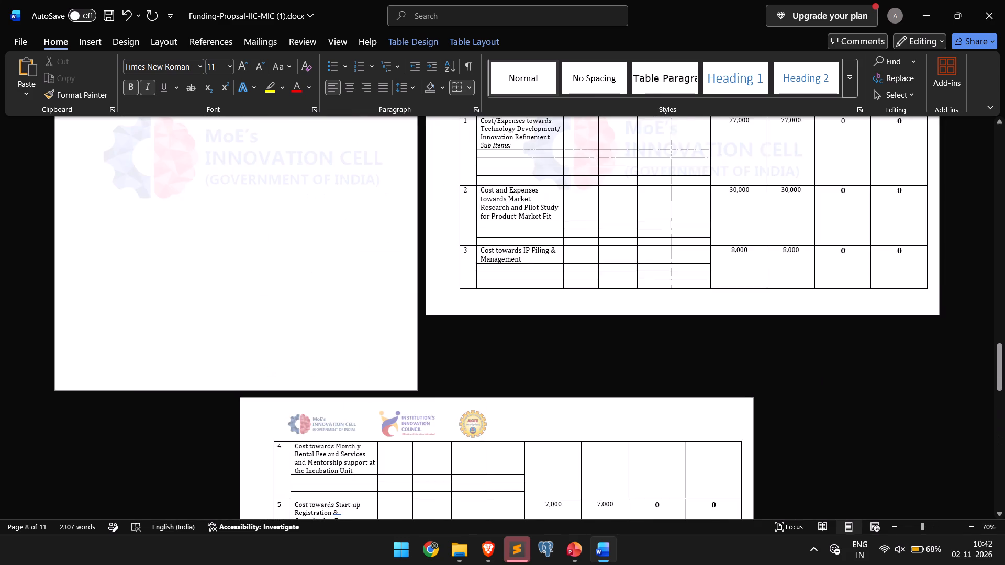
key("ctrl+minus")
key("ctrl+equal")
key("ctrl+equal")
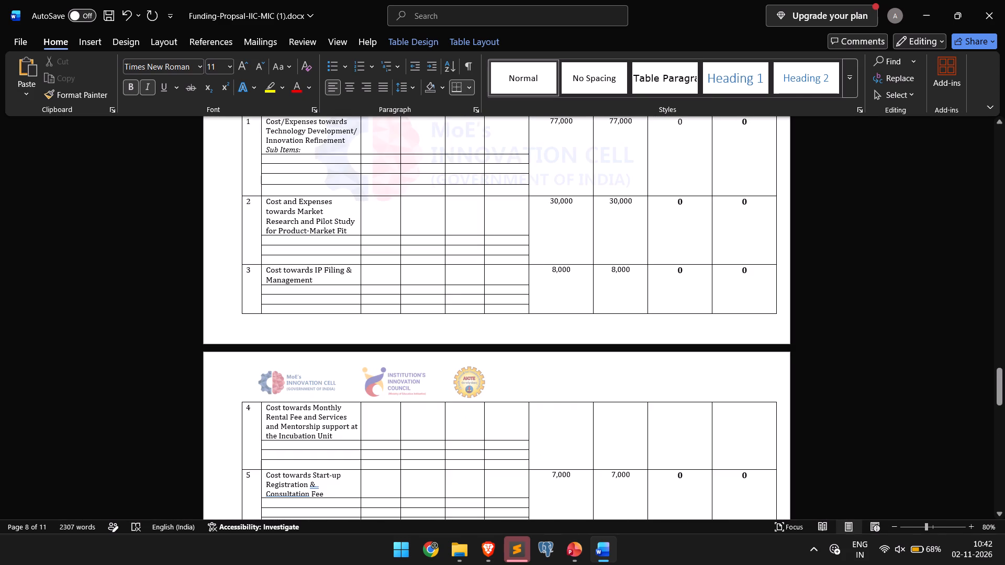
scroll(773, 321, "down", 2, "ctrl")
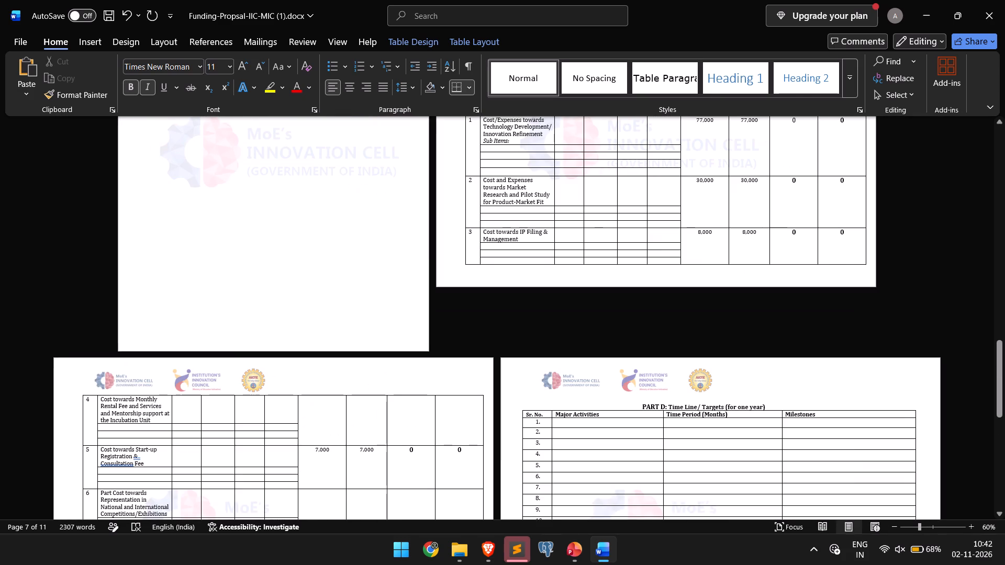
scroll(773, 321, "up", 2, "ctrl")
scroll(773, 321, "left", 1)
scroll(773, 321, "up", 1, "ctrl")
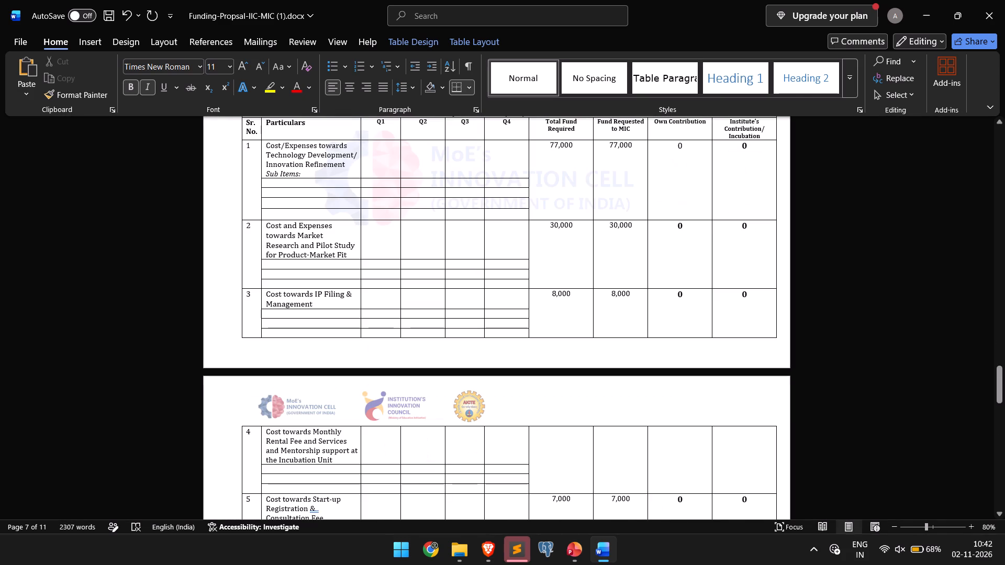
scroll(773, 321, "up", 4)
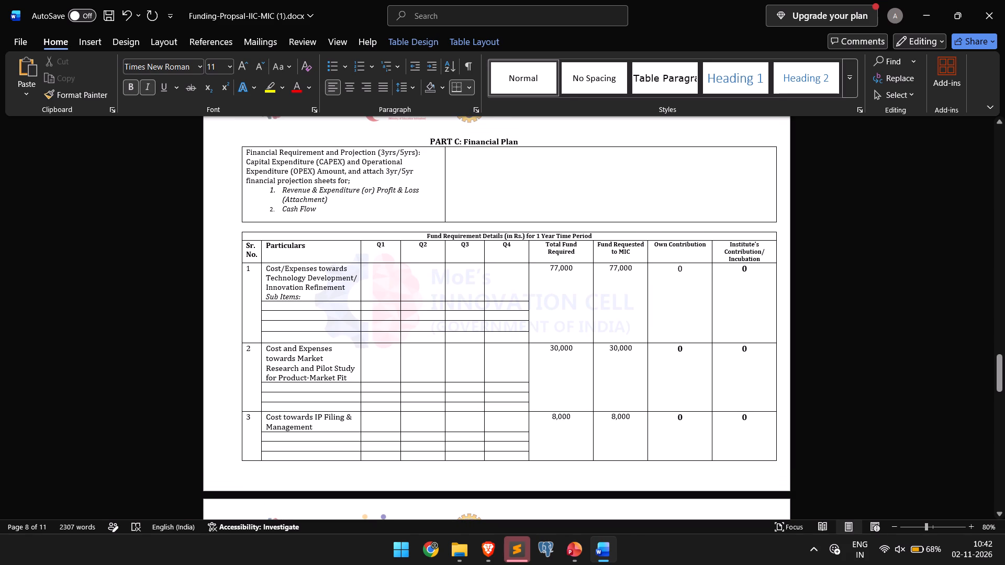
key("ctrl+Print")
Look over the rest of the form: the fund notes, the PART D timeline table and Annexure 1.
scroll(912, 307, "down", 13)
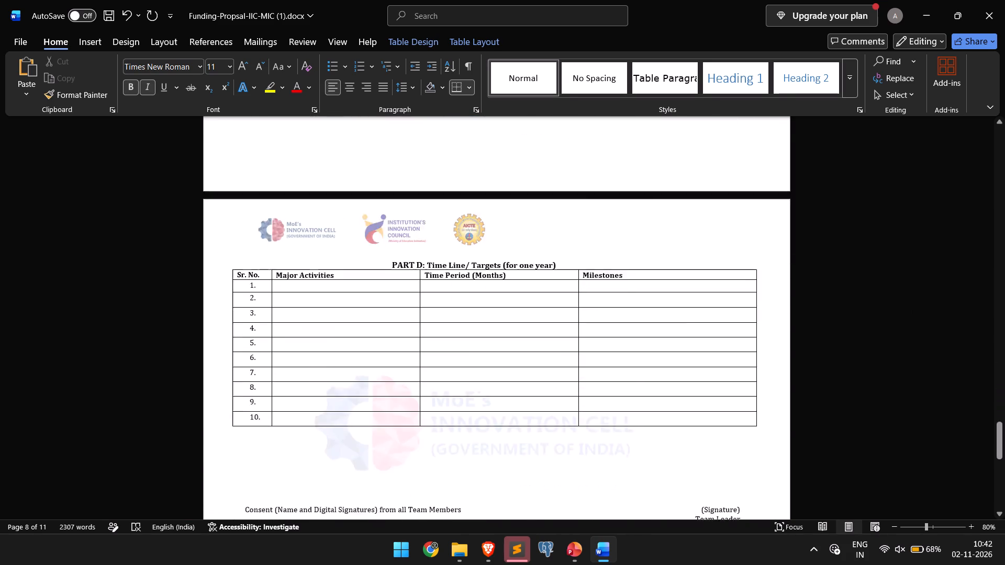
scroll(912, 307, "down", 11)
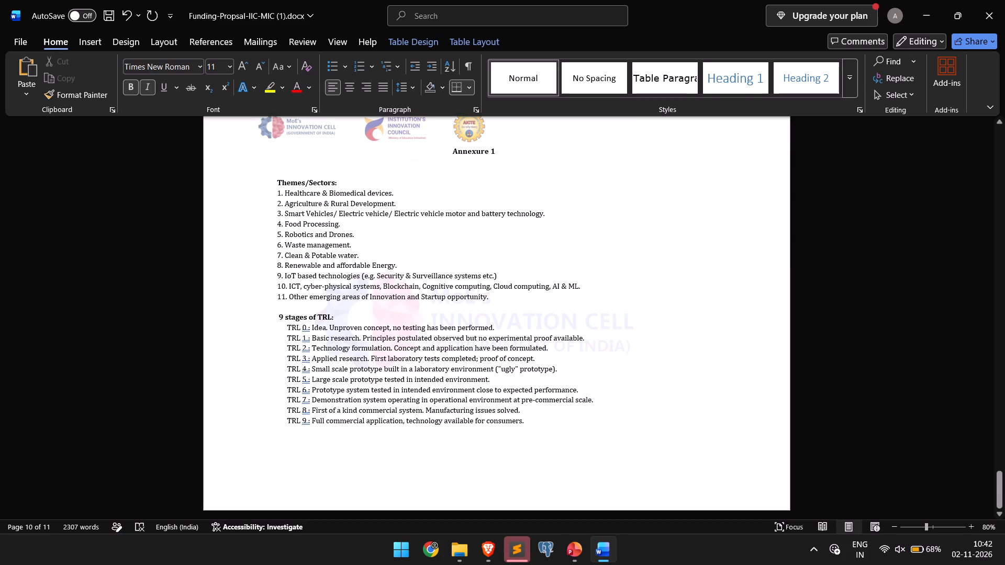